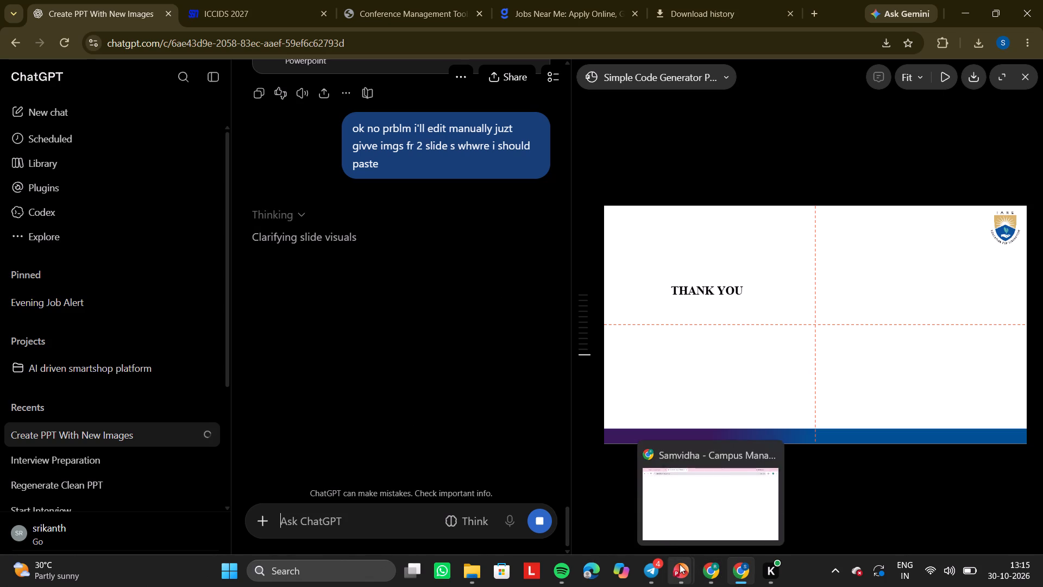
# Switch to the Design_of_a_Simple_Code_Generator presentation in PowerPoint, enable editing and show the title slide.
pyautogui.click(806, 501)
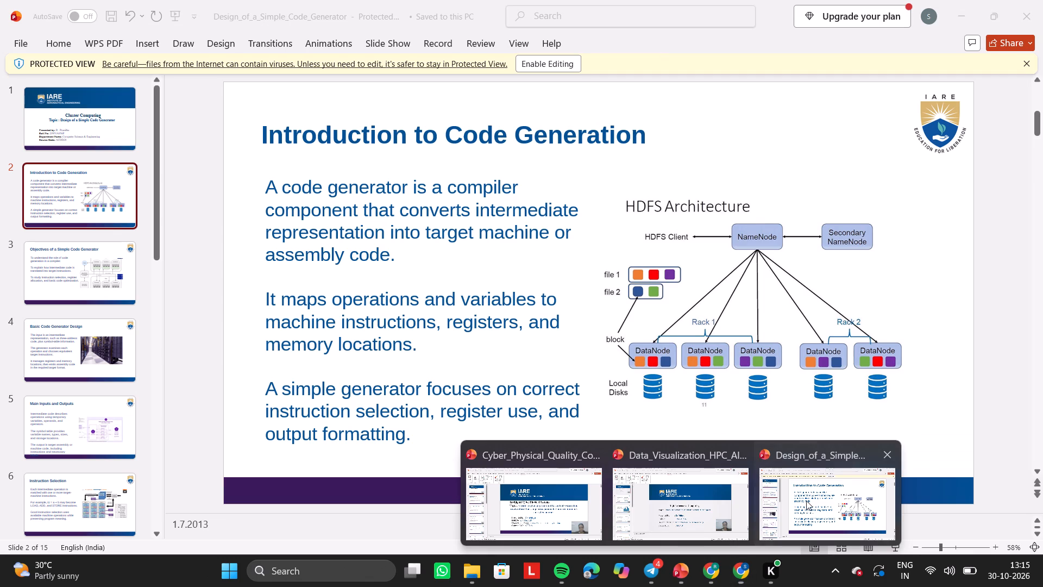
pyautogui.click(555, 61)
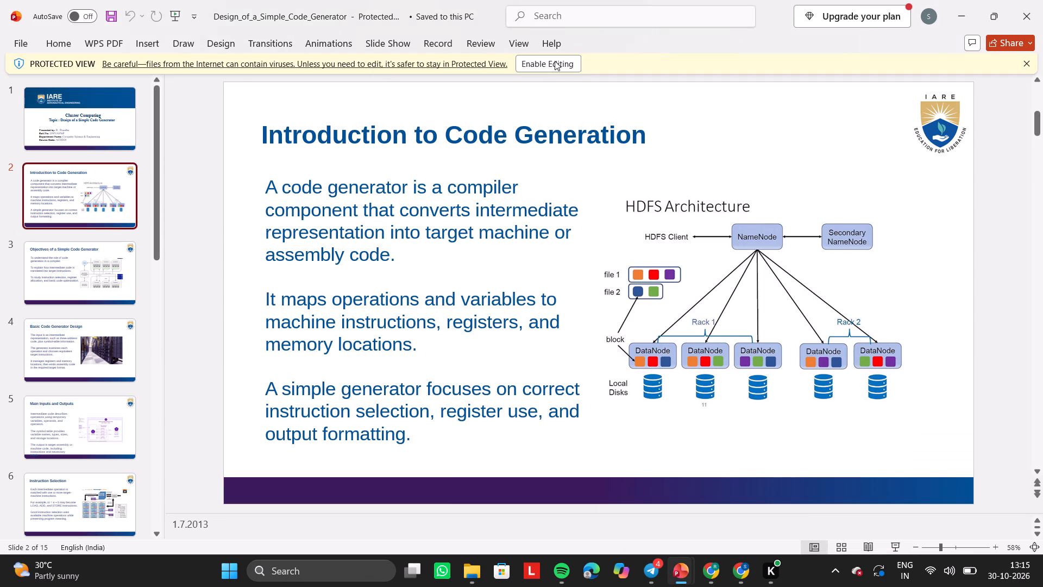
pyautogui.scroll(5, 61, 224)
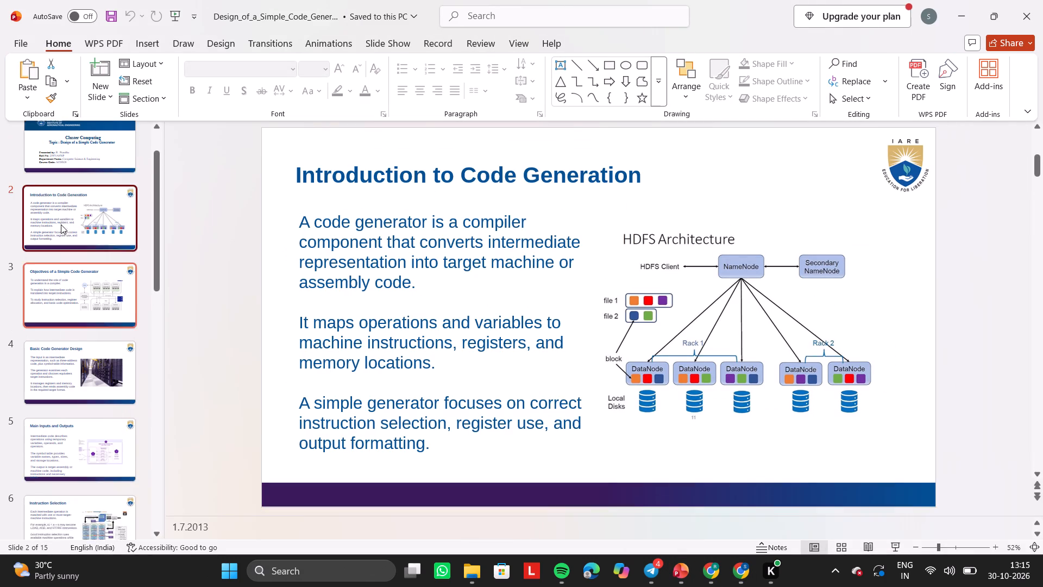
pyautogui.scroll(1, 61, 224)
pyautogui.click(99, 167)
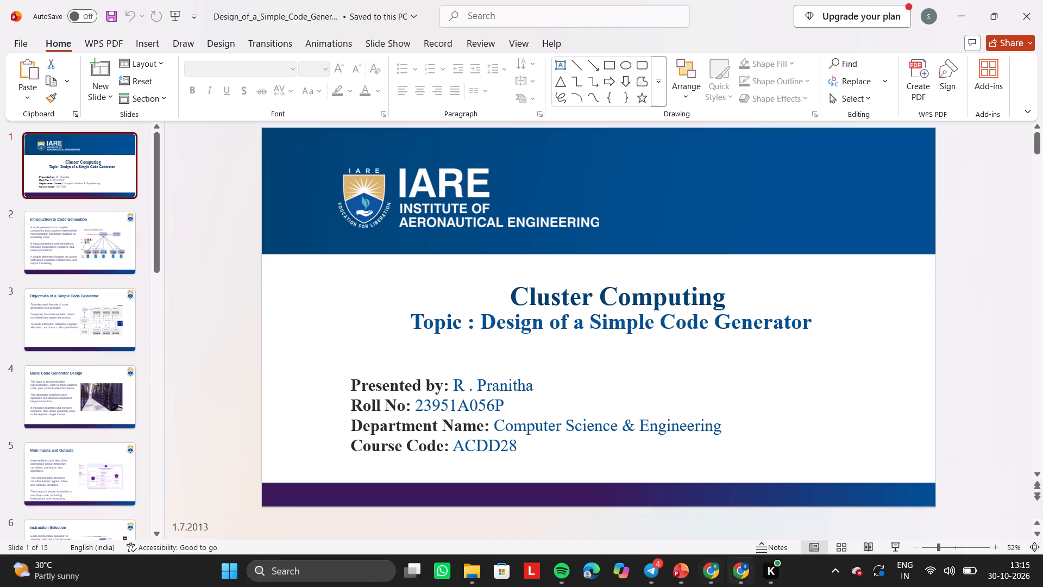
# Switch to the Samvidha portal in Chrome and sign in with the prefilled credentials.
pyautogui.click(706, 514)
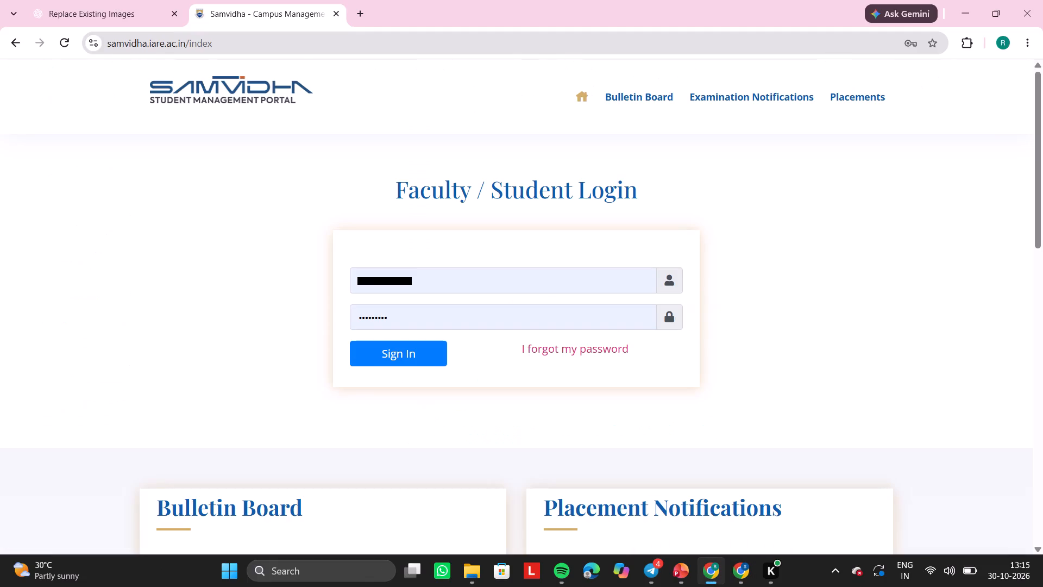
pyautogui.click(426, 362)
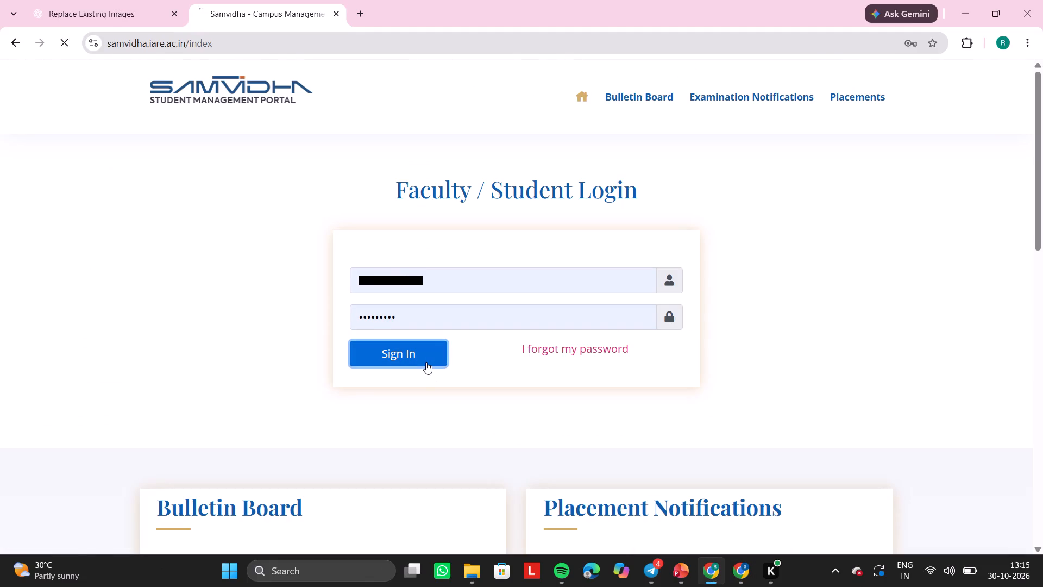
# Open the AAT-II page from the portal's uploads to examine its course list.
pyautogui.scroll(-7, 75, 376)
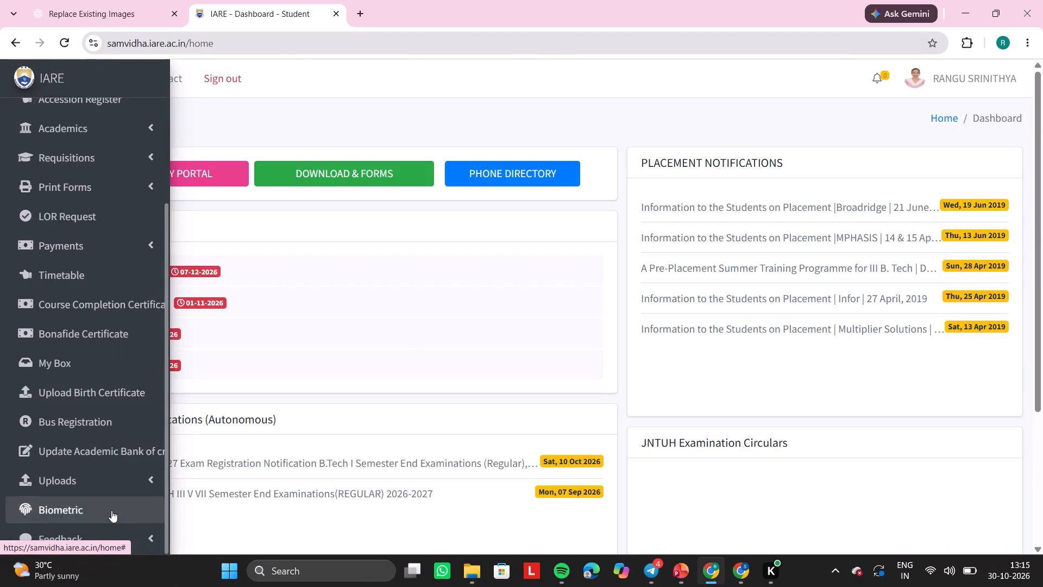
pyautogui.click(109, 483)
pyautogui.scroll(-7, 109, 483)
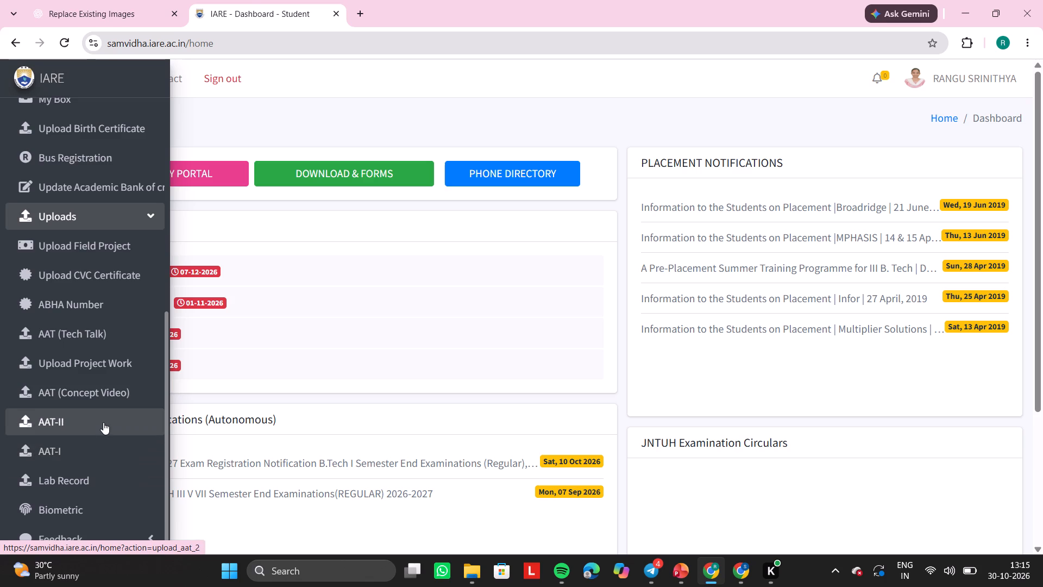
pyautogui.click(103, 422)
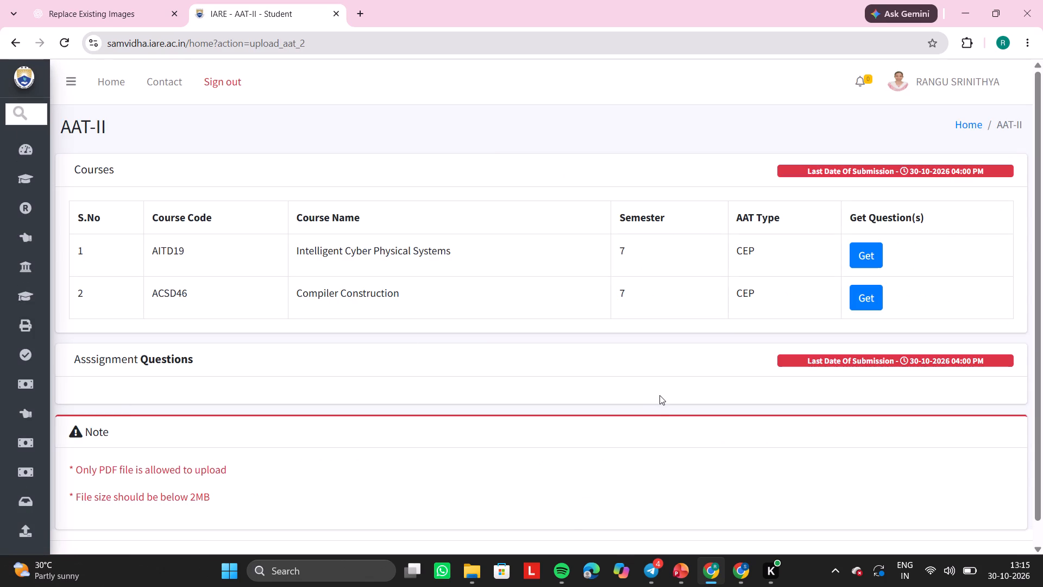
# Open the AAT (Concept Video) uploads page to examine its subjects and questions.
pyautogui.scroll(-5, 71, 449)
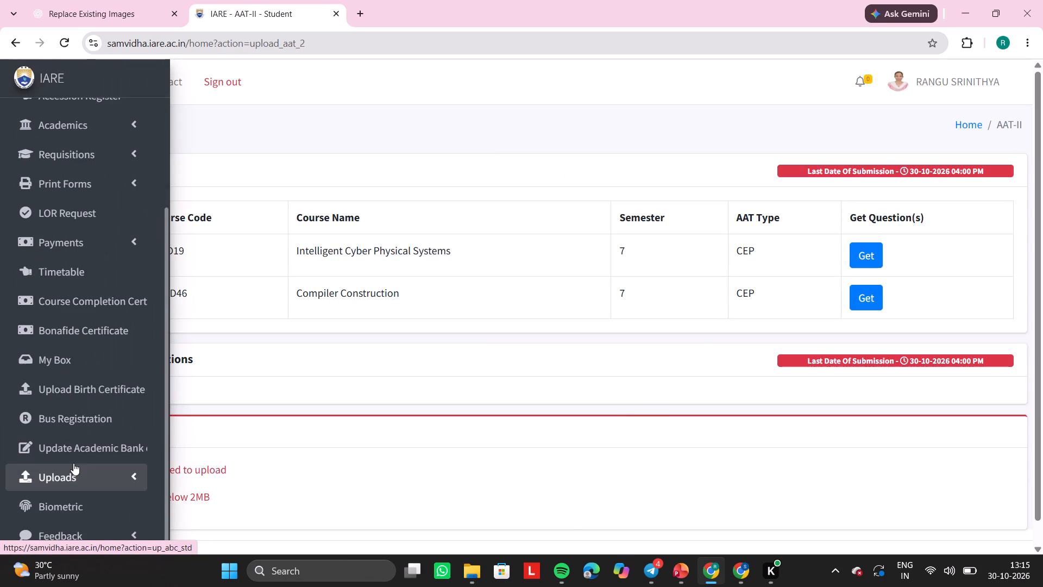
pyautogui.click(73, 463)
pyautogui.scroll(-4, 73, 463)
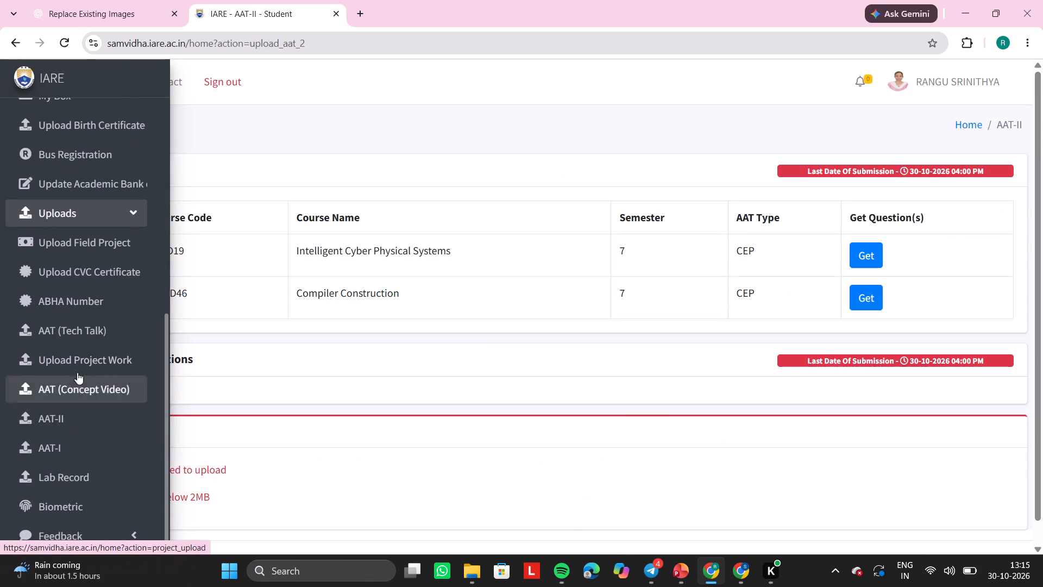
pyautogui.click(82, 390)
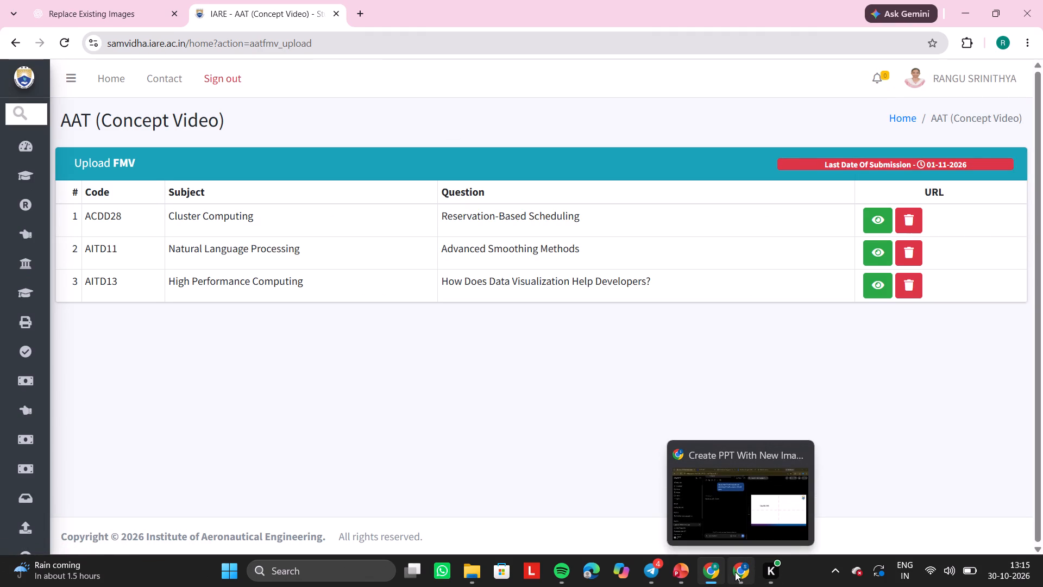
# Return to the AAT-II uploads page and get the assignment question for Compiler Construction.
pyautogui.scroll(-7, 66, 479)
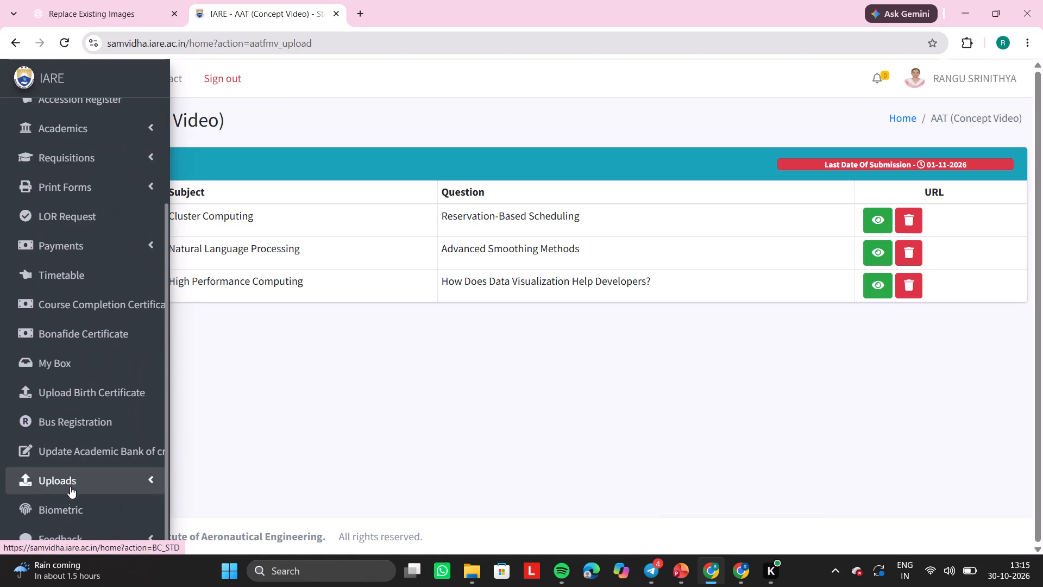
pyautogui.click(73, 478)
pyautogui.scroll(-5, 73, 478)
pyautogui.click(83, 421)
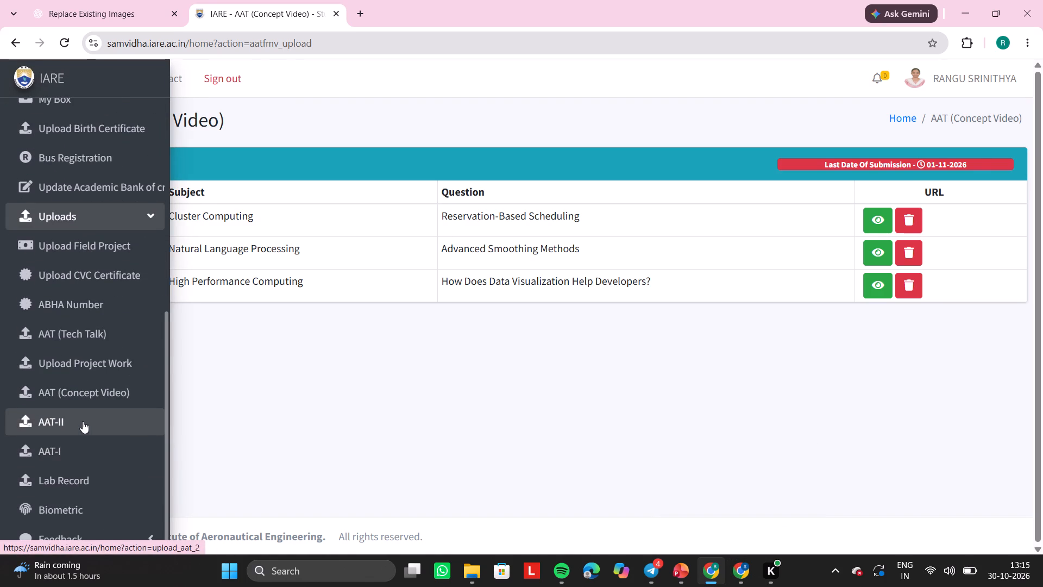
pyautogui.click(857, 300)
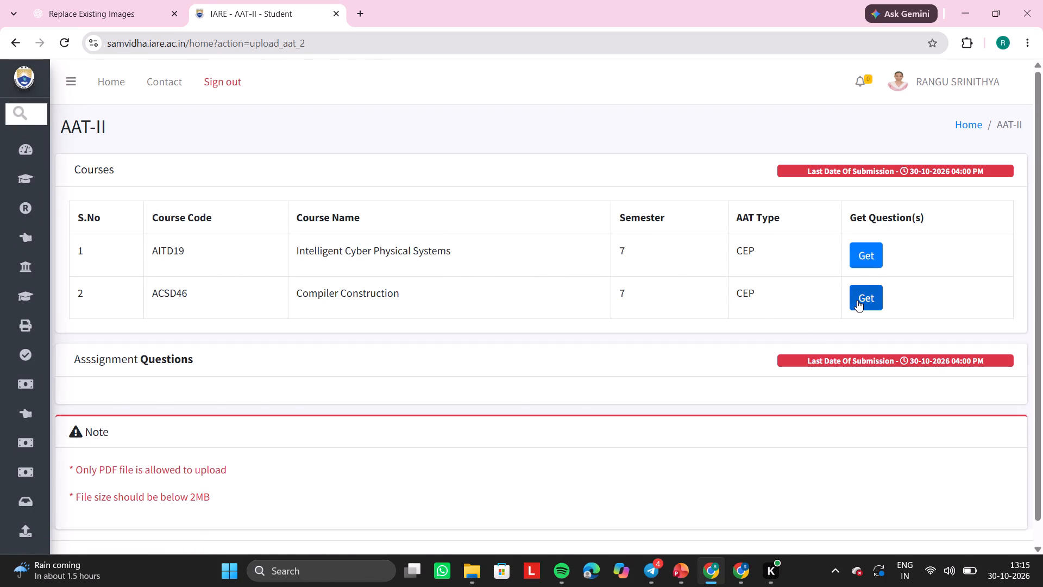
pyautogui.click(517, 396)
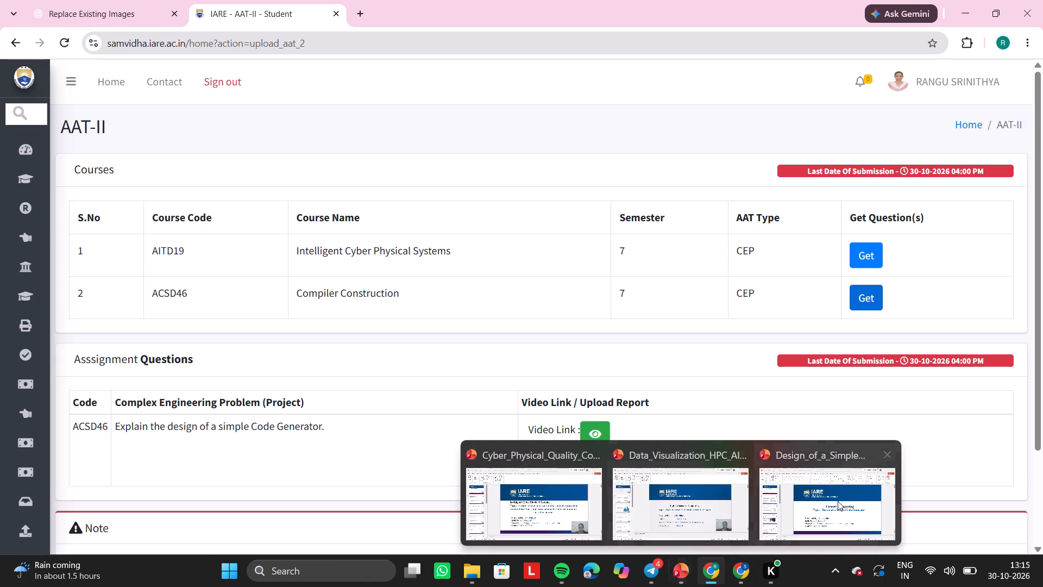
# Switch back to the Simple Code Generator presentation and set the title slide's course code to ACSD46.
pyautogui.click(838, 501)
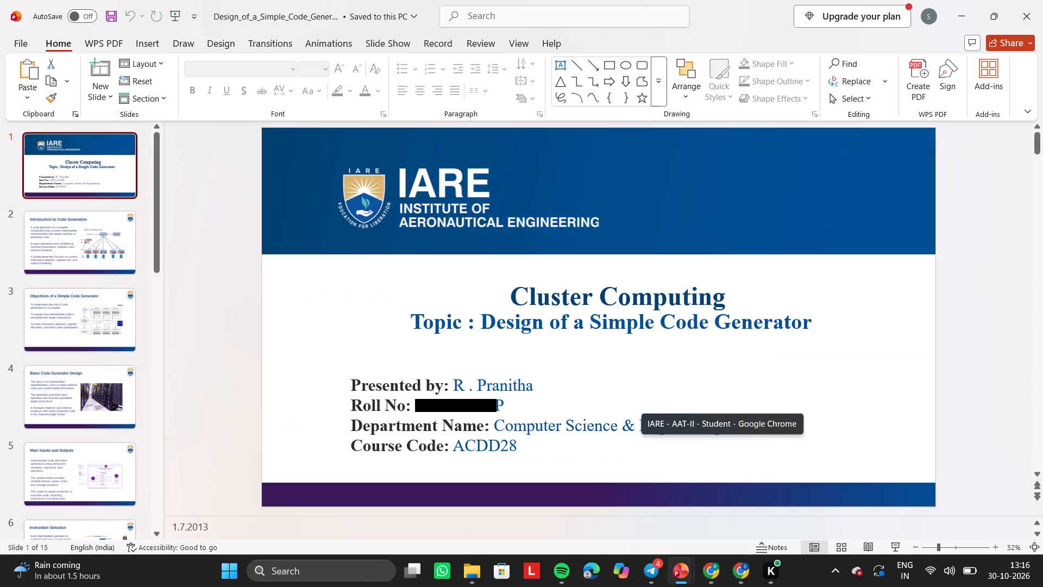
pyautogui.click(520, 451)
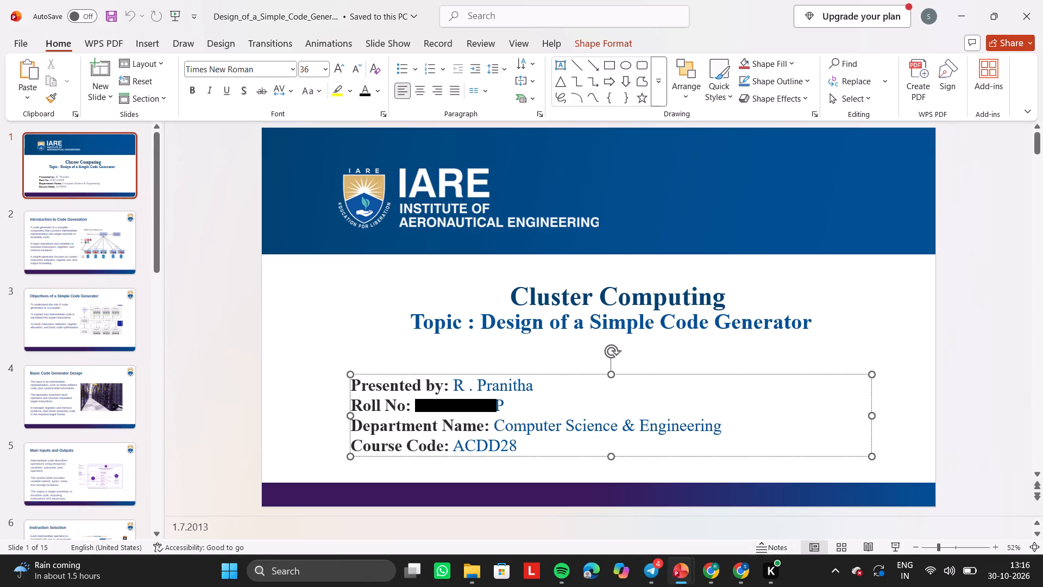
# Change the course code on the title slide to ACSD46.
pyautogui.press('BackSpace')
pyautogui.press('BackSpace')
pyautogui.press('BackSpace')
pyautogui.press('BackSpace')
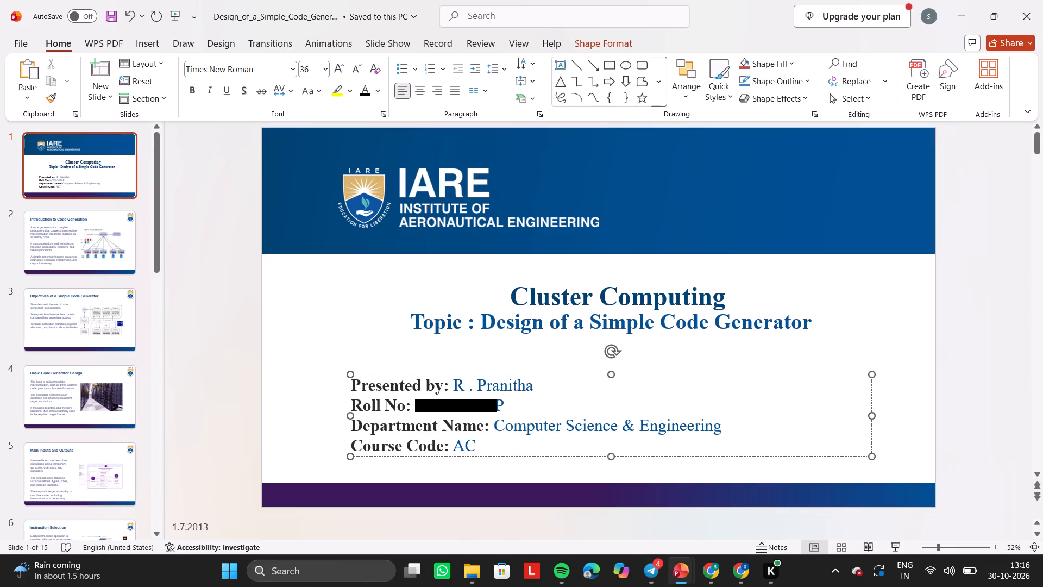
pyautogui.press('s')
pyautogui.press('BackSpace')
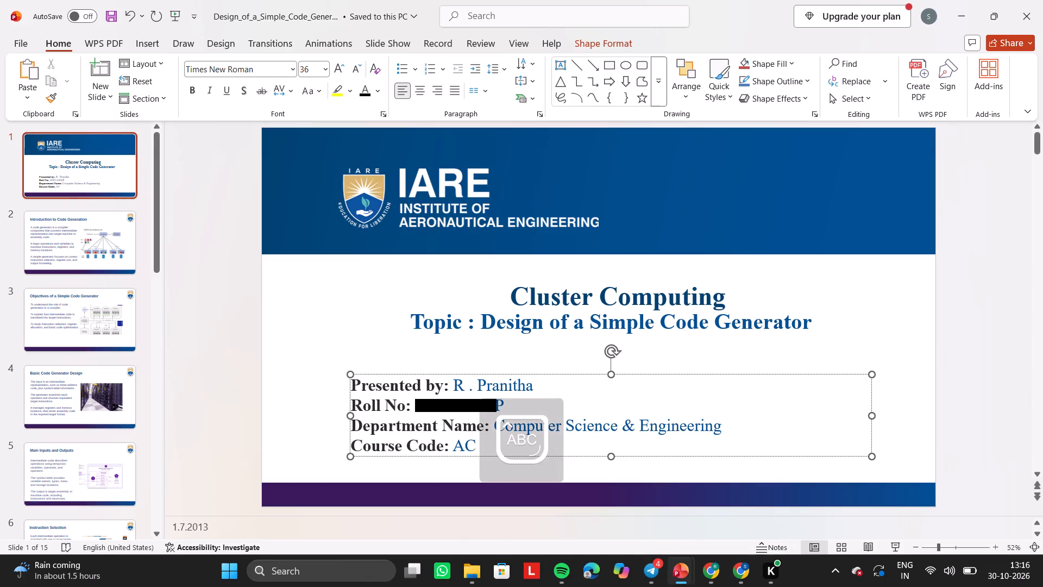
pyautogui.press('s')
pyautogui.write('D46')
# Replace the last characters of the presenter's roll number on the title slide.
pyautogui.click(510, 409)
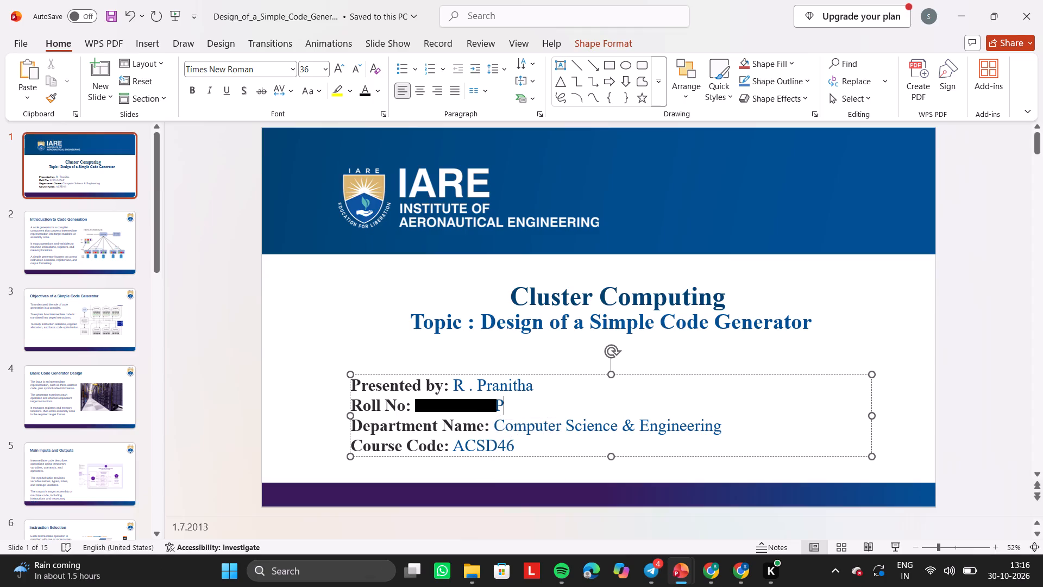
pyautogui.press('BackSpace')
pyautogui.press('BackSpace')
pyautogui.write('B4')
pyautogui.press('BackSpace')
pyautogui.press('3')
# Try to select the heading text with the course name and topic on the title slide for editing.
pyautogui.click(485, 318)
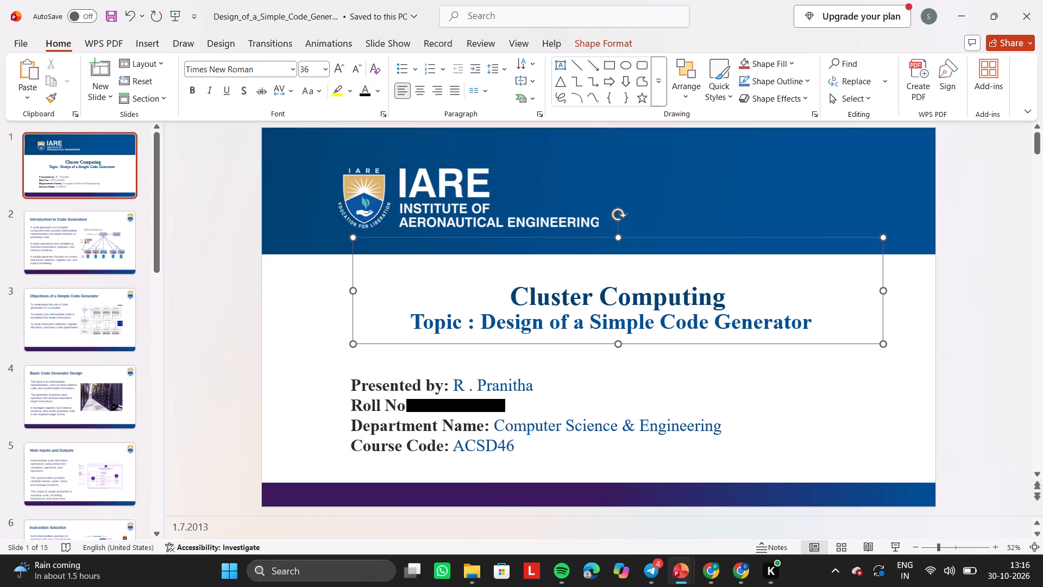
pyautogui.click(517, 323)
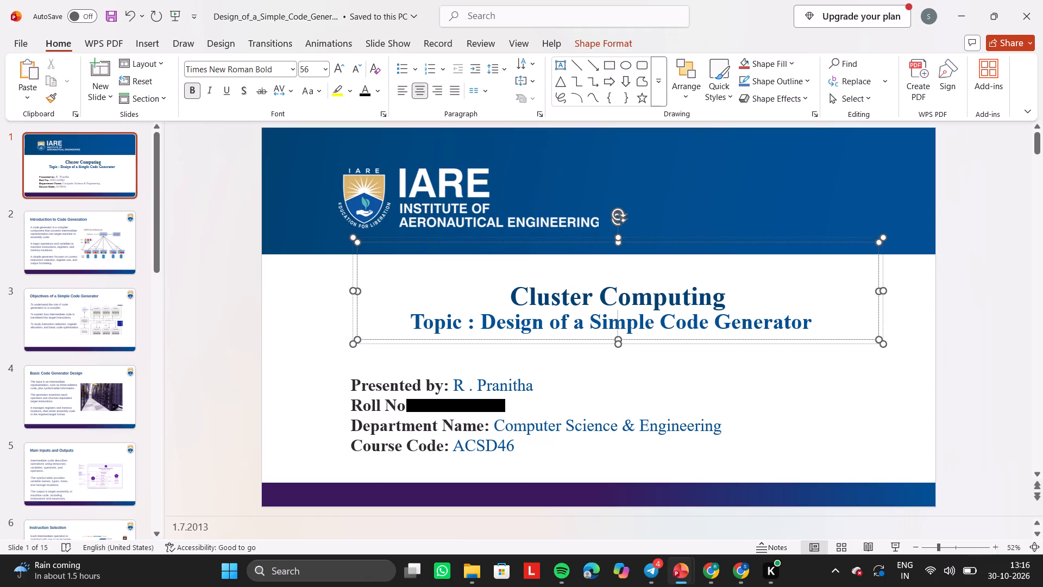
pyautogui.click(532, 322)
pyautogui.doubleClick(532, 322)
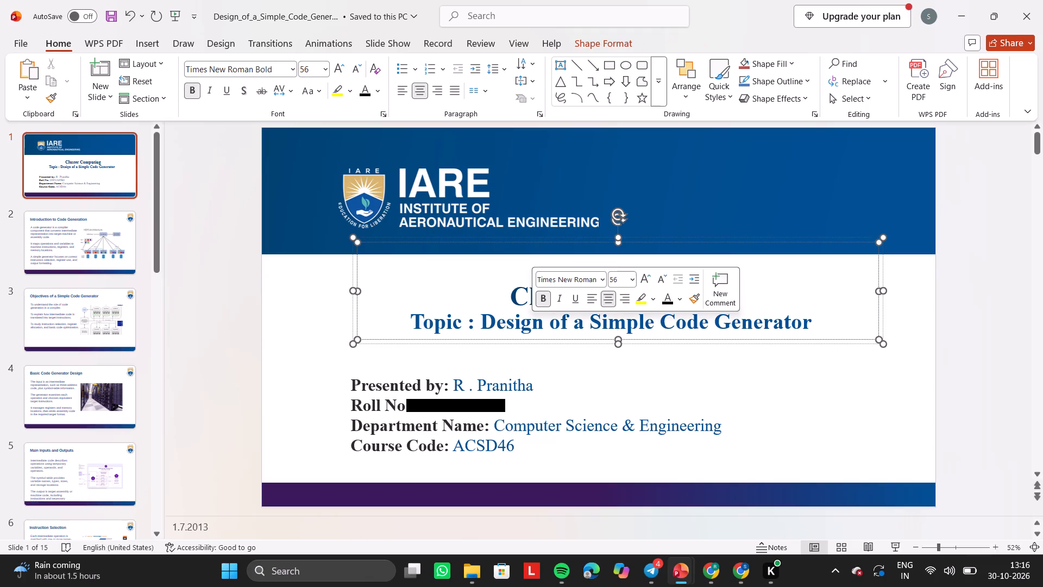
pyautogui.click(532, 322)
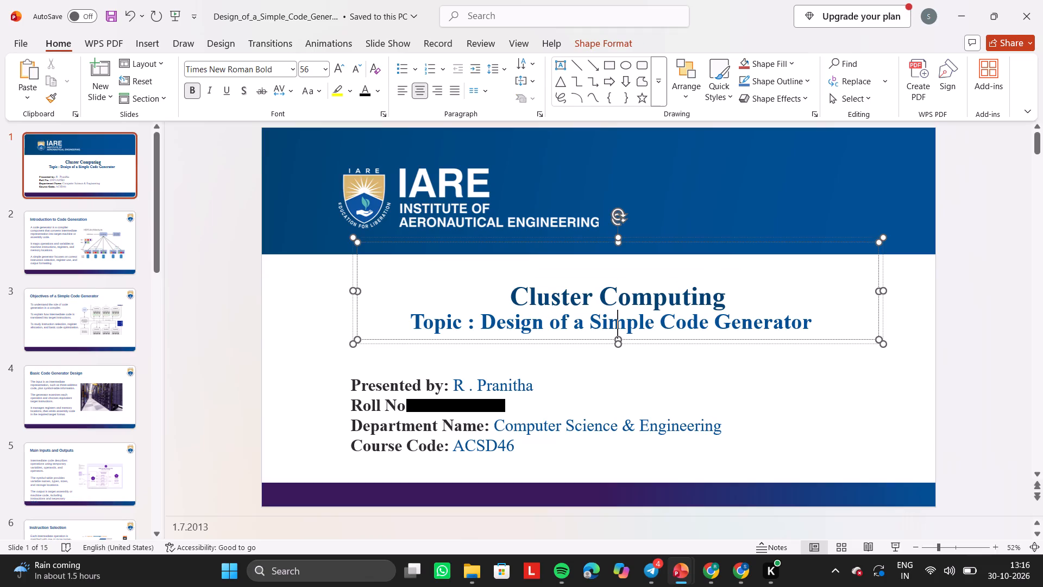
pyautogui.doubleClick(546, 324)
pyautogui.doubleClick(546, 324)
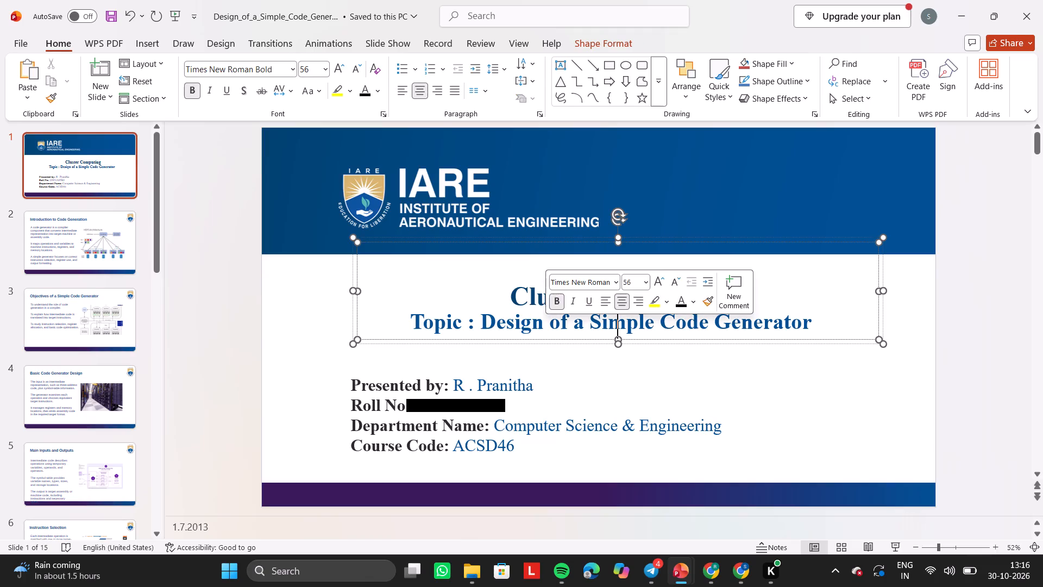
pyautogui.doubleClick(508, 327)
pyautogui.click(503, 327)
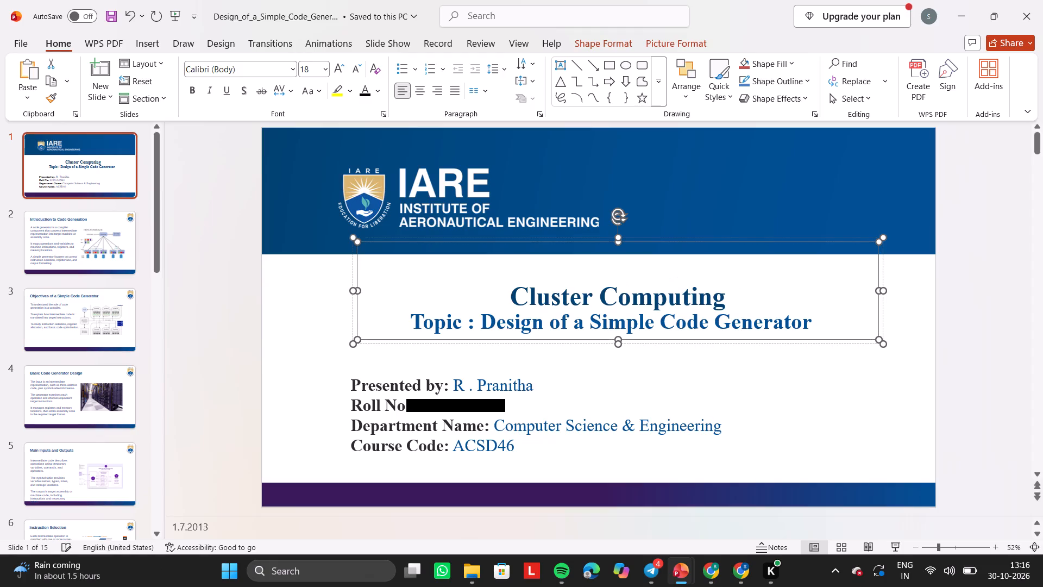
pyautogui.click(360, 327)
pyautogui.click(696, 300)
pyautogui.click(693, 320)
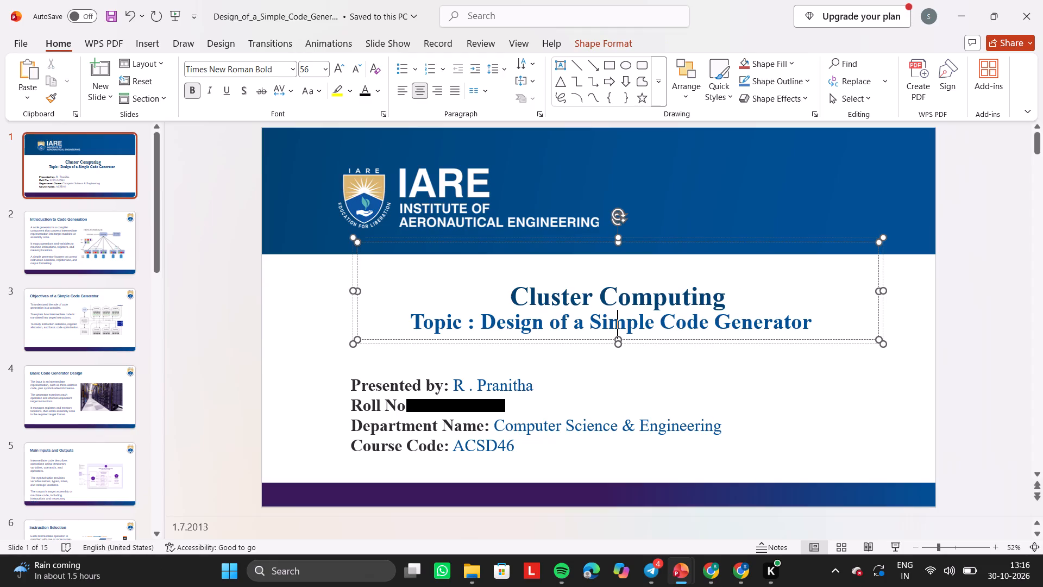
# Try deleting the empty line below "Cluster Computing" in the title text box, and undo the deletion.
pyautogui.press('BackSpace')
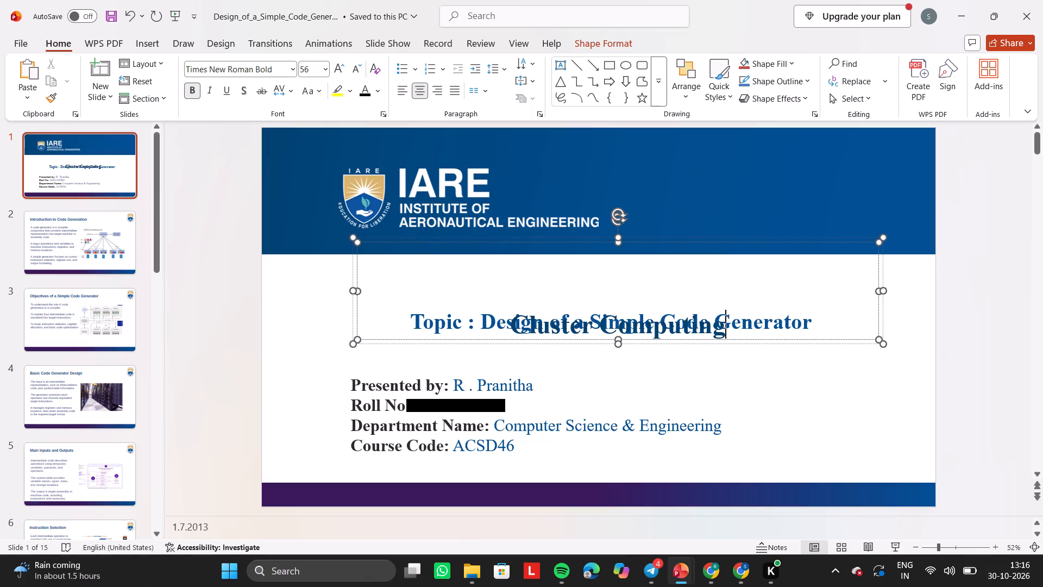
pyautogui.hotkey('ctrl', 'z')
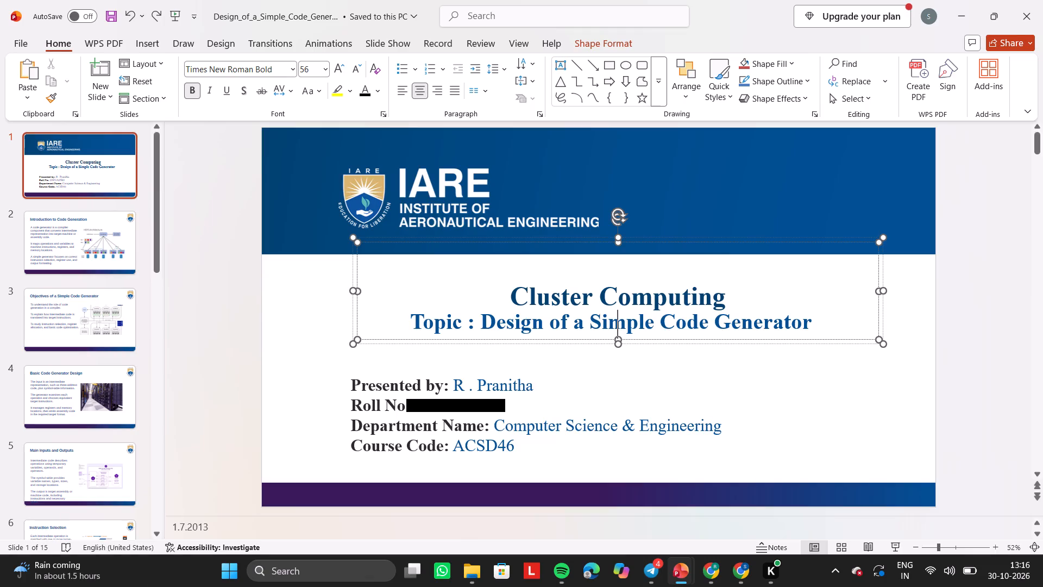
# Move the "Cluster Computing" text box away from the topic line, beyond the title slide's upper edge.
pyautogui.click(570, 331)
pyautogui.moveTo(601, 330); pyautogui.dragTo(613, 280)
pyautogui.moveTo(595, 242); pyautogui.dragTo(612, 191)
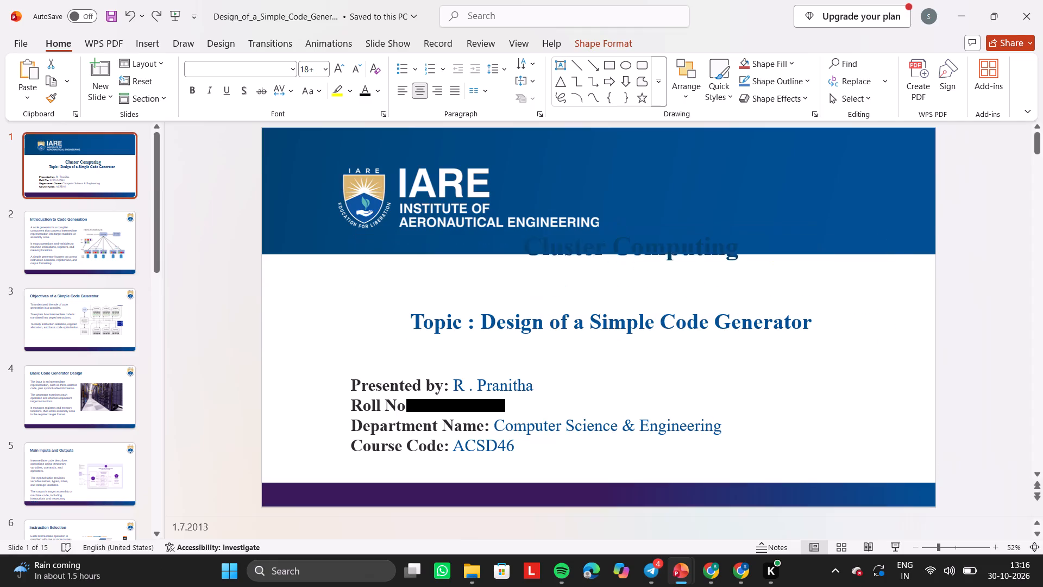
pyautogui.moveTo(612, 191); pyautogui.dragTo(610, 172)
pyautogui.click(416, 342)
pyautogui.click(416, 342)
pyautogui.moveTo(416, 342); pyautogui.dragTo(551, 101)
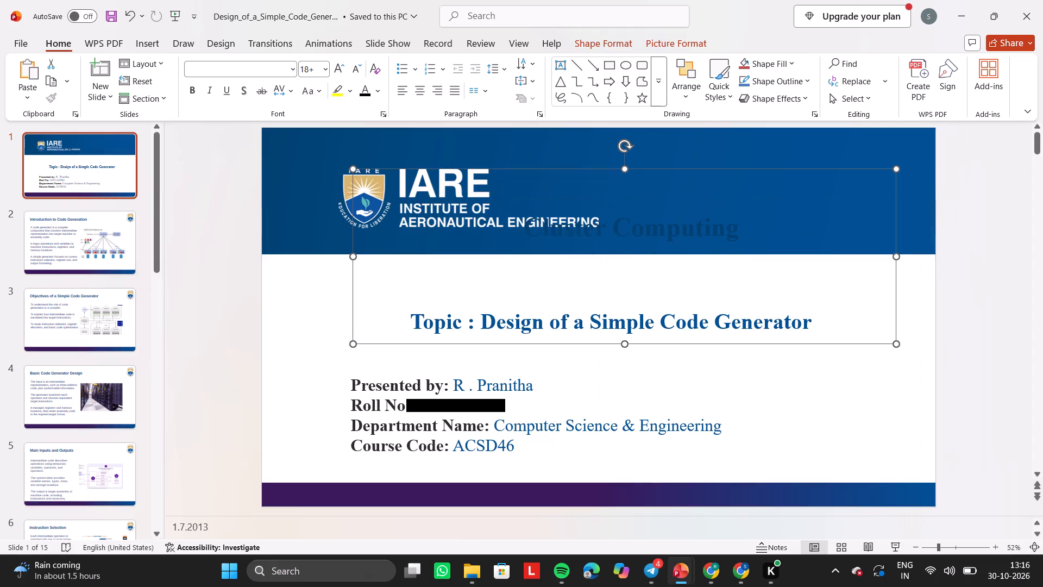
pyautogui.moveTo(351, 325); pyautogui.dragTo(567, 199)
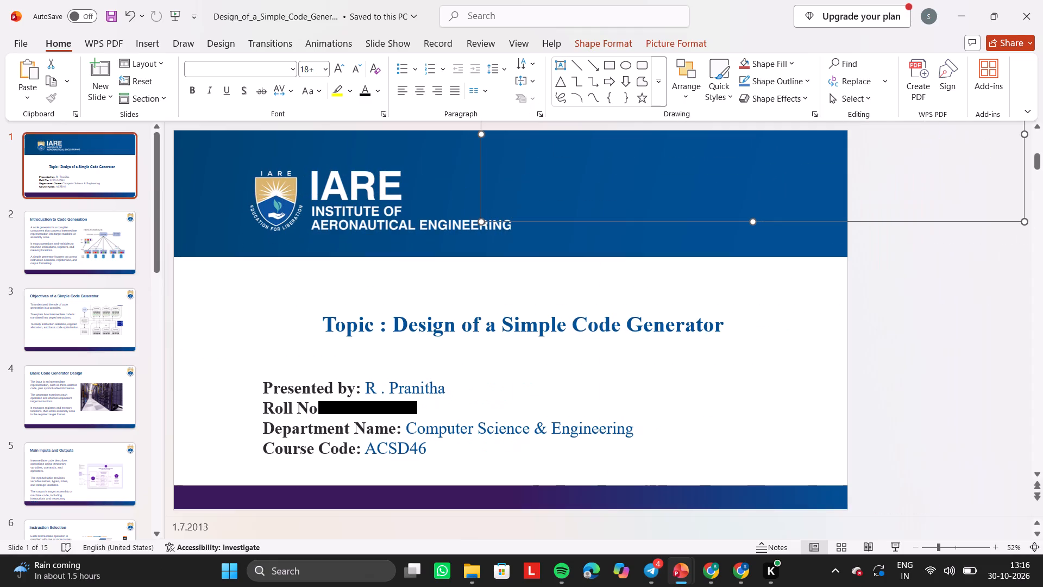
# Insert "Explain the" before "Design of a Simple Code Generator" in the title slide's topic line.
pyautogui.click(444, 334)
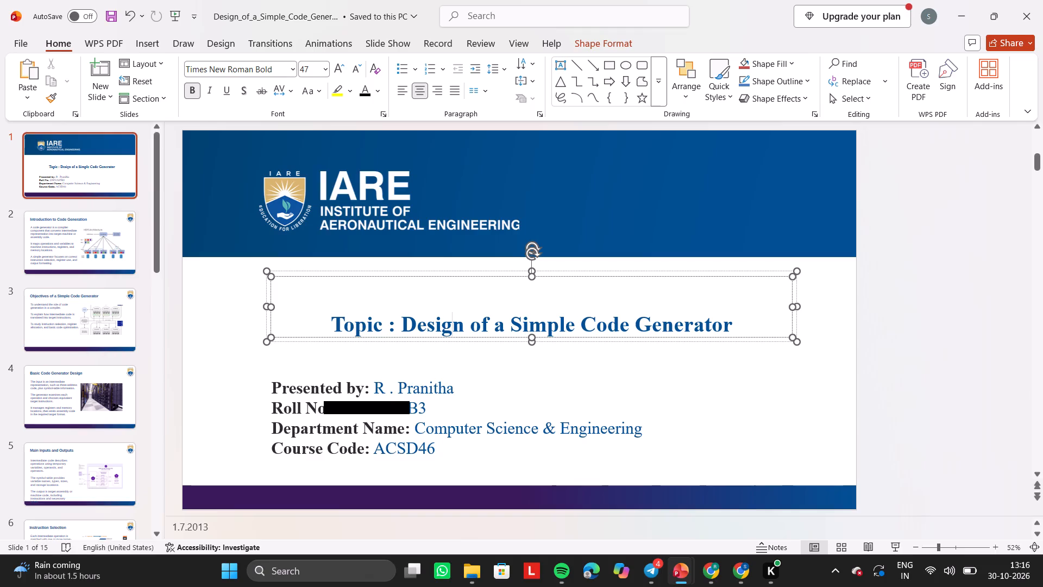
pyautogui.click(402, 322)
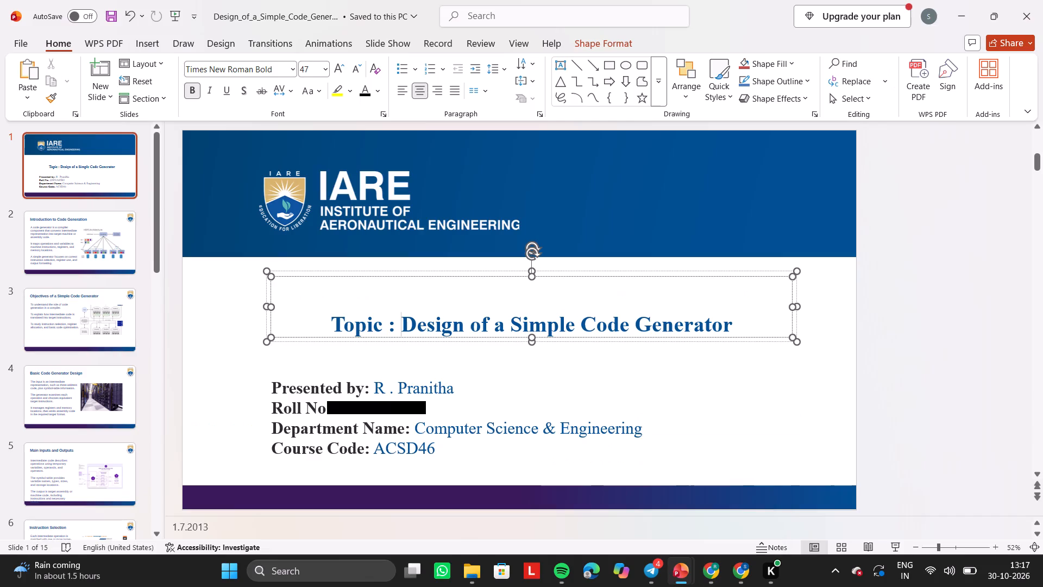
pyautogui.write('eX')
pyautogui.press('BackSpace')
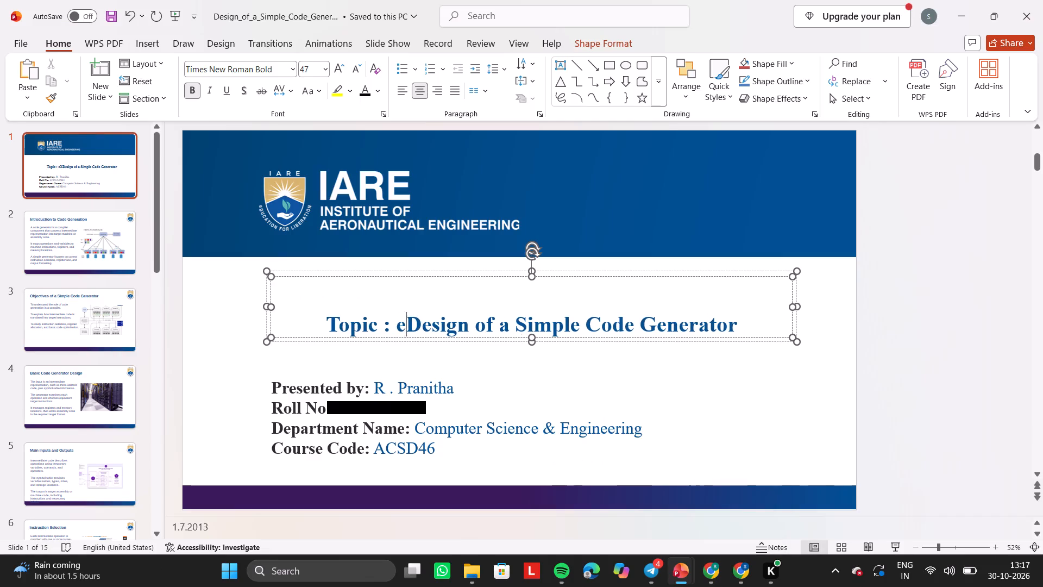
pyautogui.press('BackSpace')
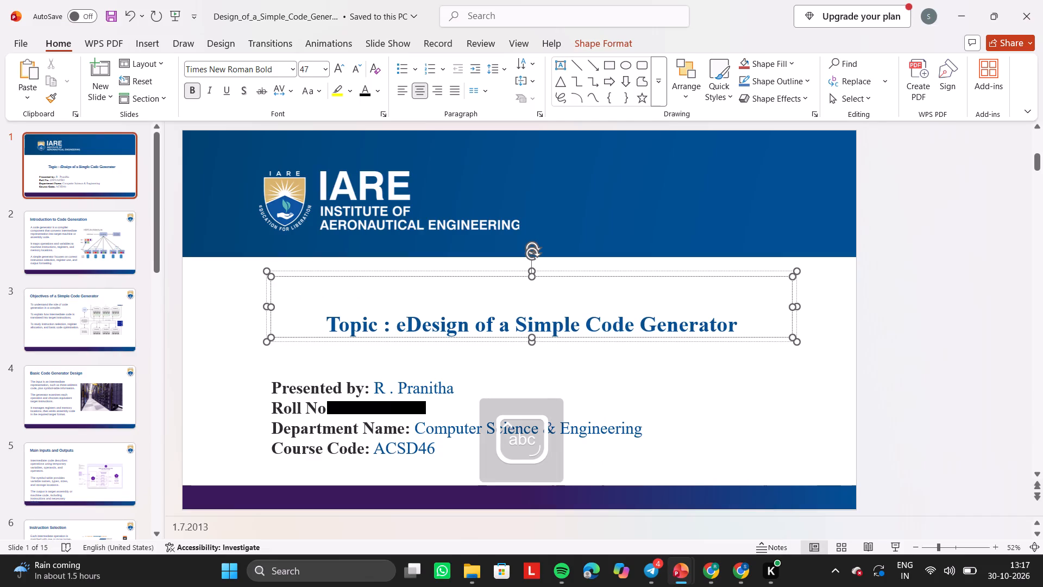
pyautogui.press('BackSpace')
pyautogui.press('BackSpace')
pyautogui.hotkey('shift', 'e')
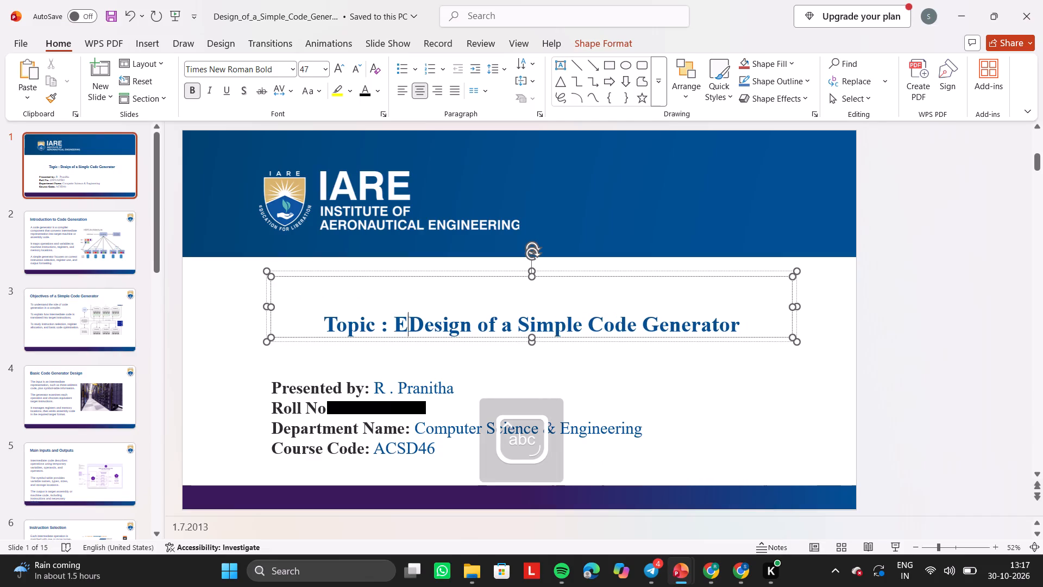
pyautogui.write('xplain the')
# Move the "Cluster Computing" text box back into the white area just above the topic line.
pyautogui.click(835, 251)
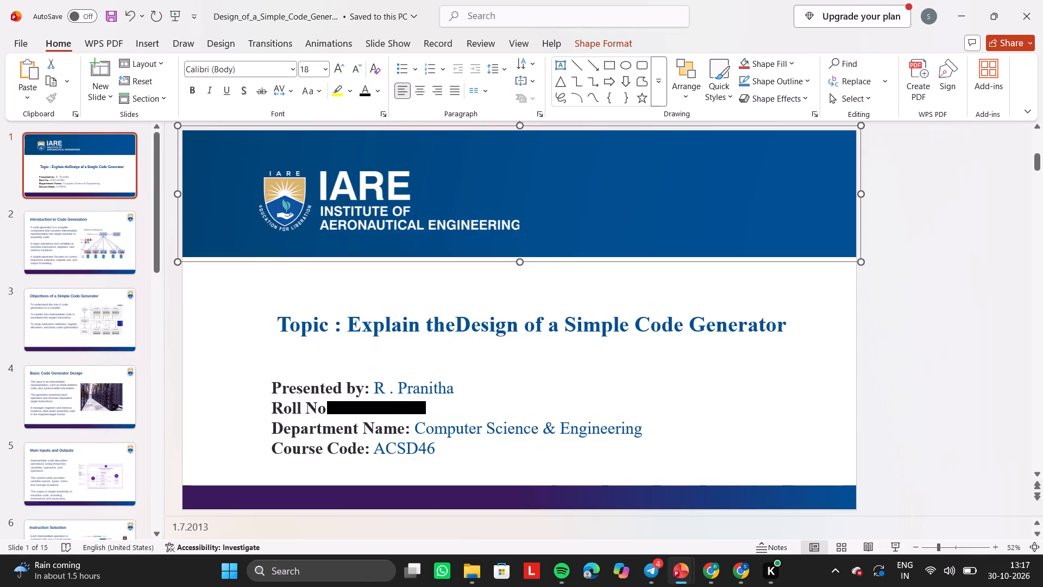
pyautogui.moveTo(777, 184); pyautogui.dragTo(436, 353)
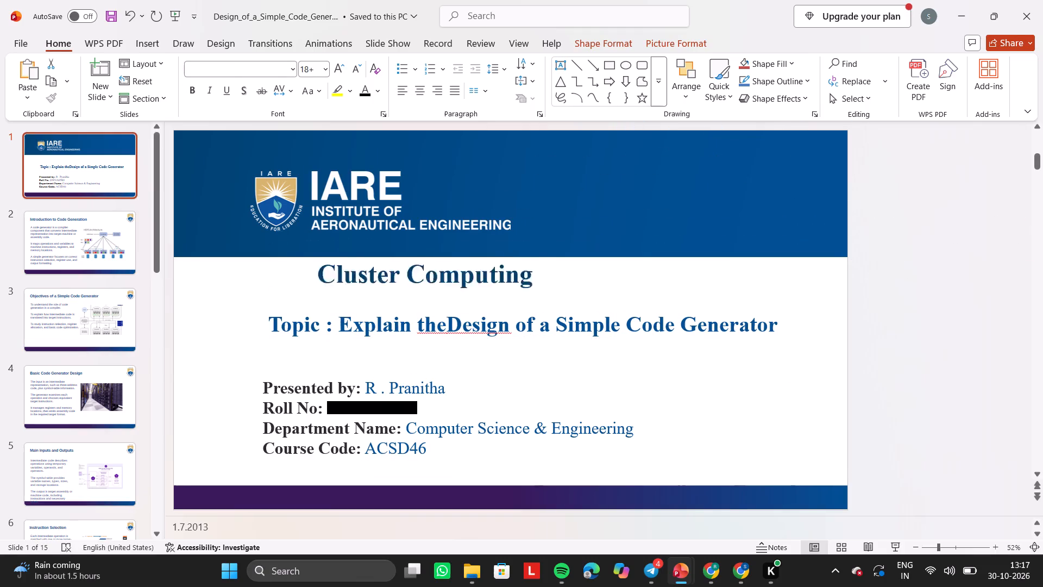
pyautogui.moveTo(436, 353); pyautogui.dragTo(477, 363)
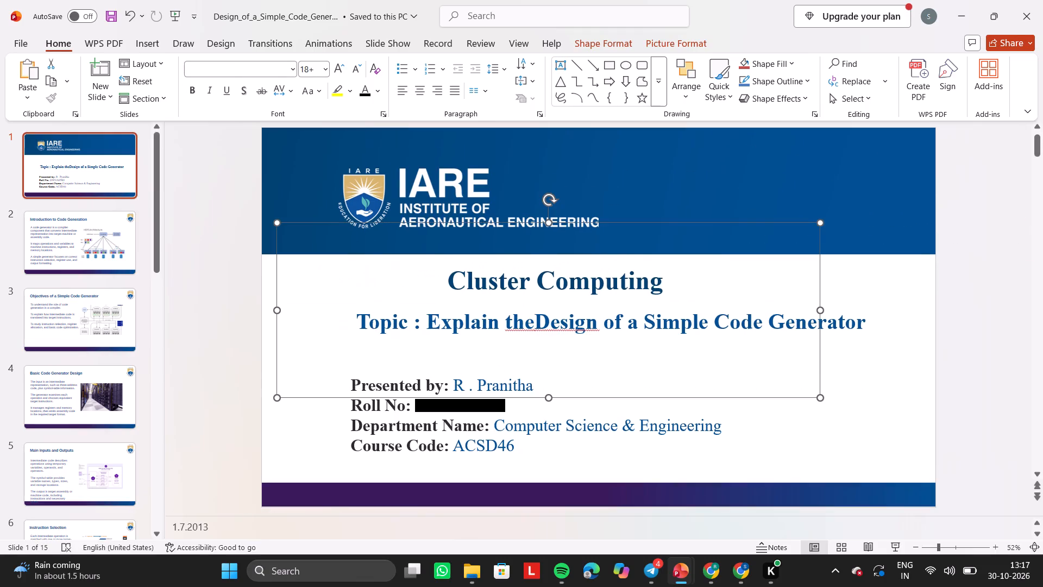
# Format all body text on the Introduction to Code Generation slide in black Times New Roman.
pyautogui.click(82, 266)
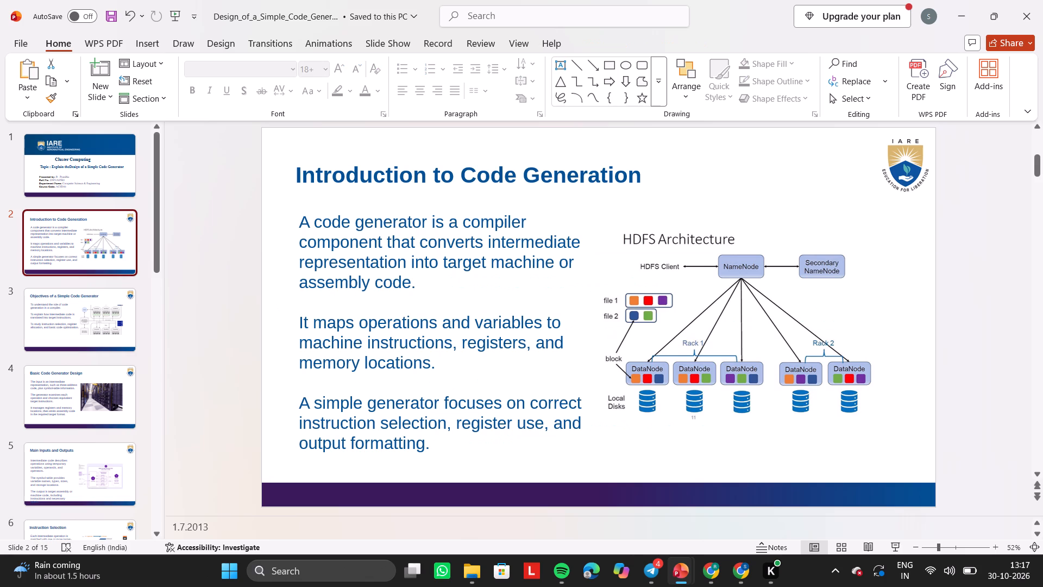
pyautogui.click(518, 350)
pyautogui.hotkey('ctrl', 'a')
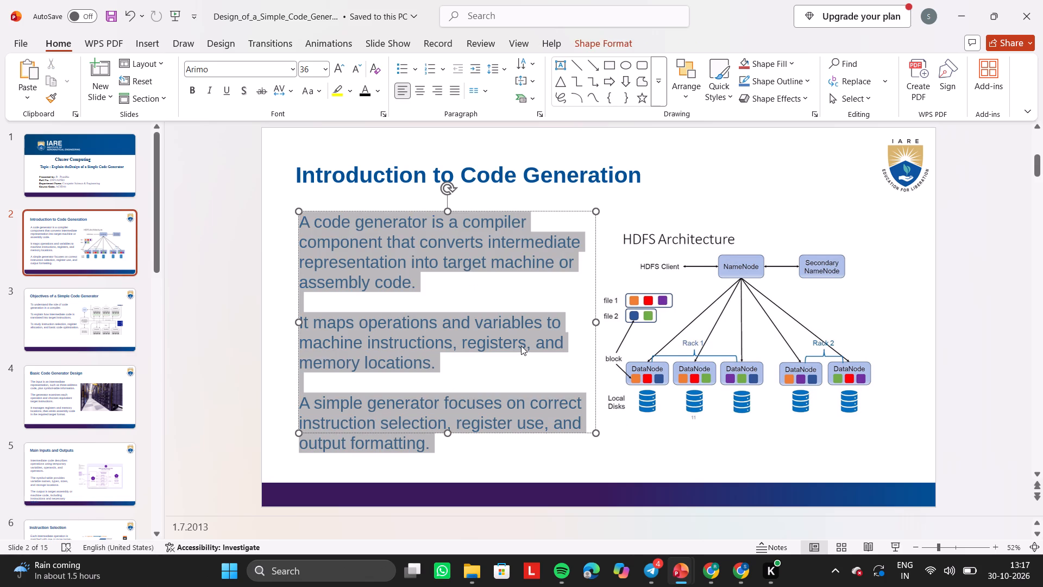
pyautogui.rightClick(498, 254)
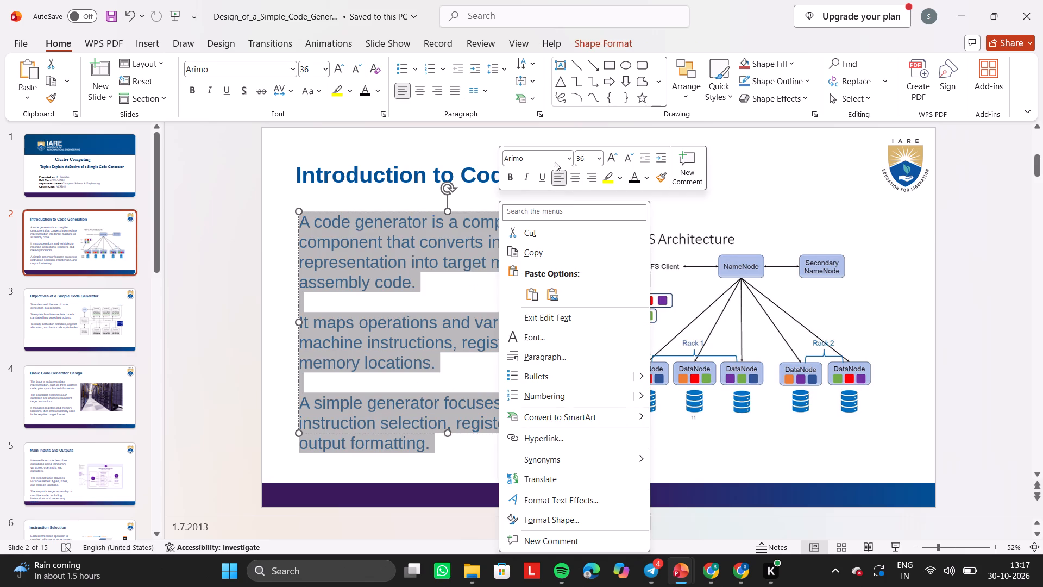
pyautogui.click(546, 160)
pyautogui.write('ti')
pyautogui.press('Return')
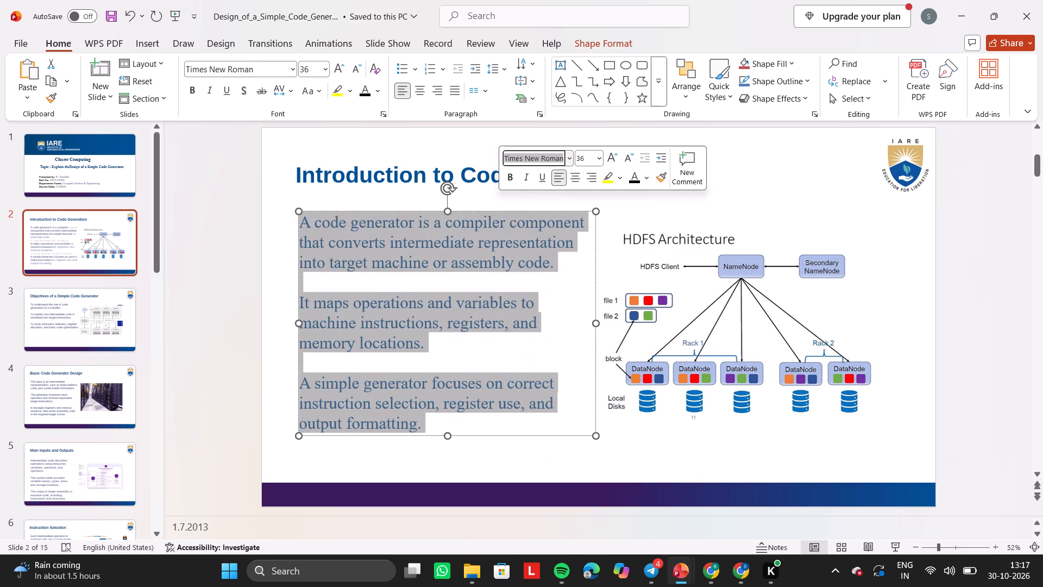
pyautogui.click(648, 178)
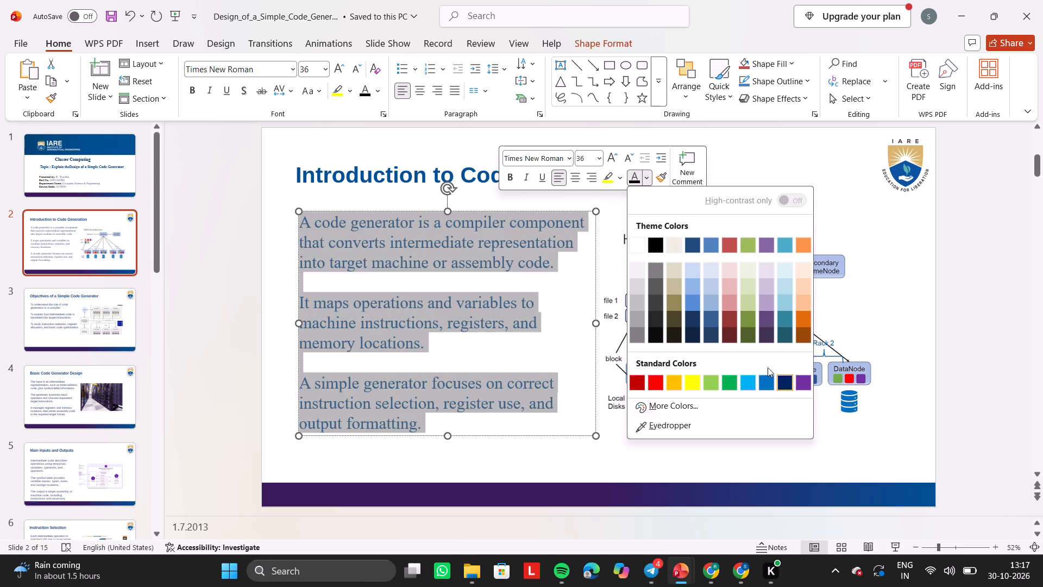
pyautogui.click(659, 247)
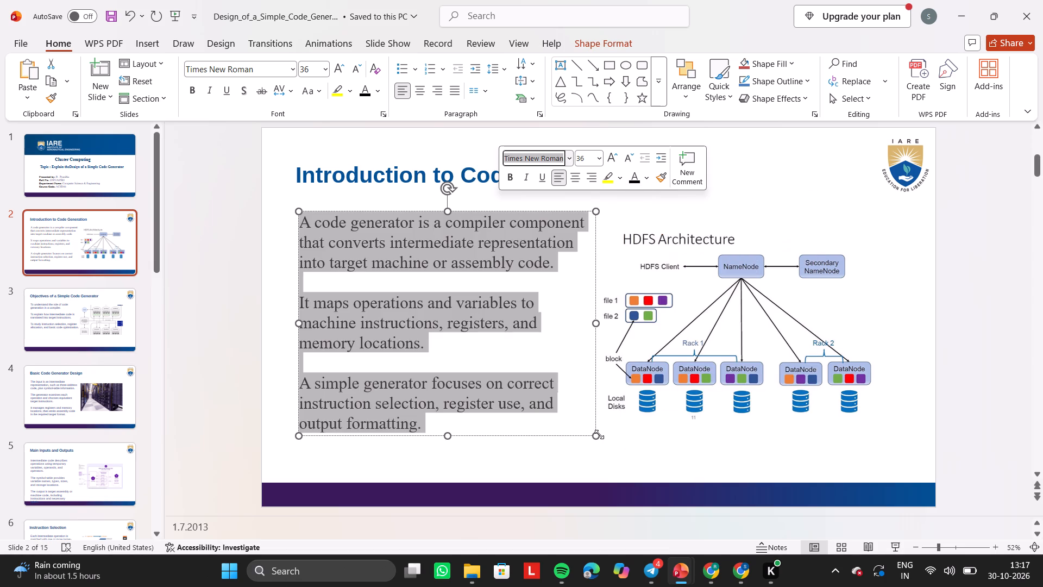
pyautogui.click(599, 434)
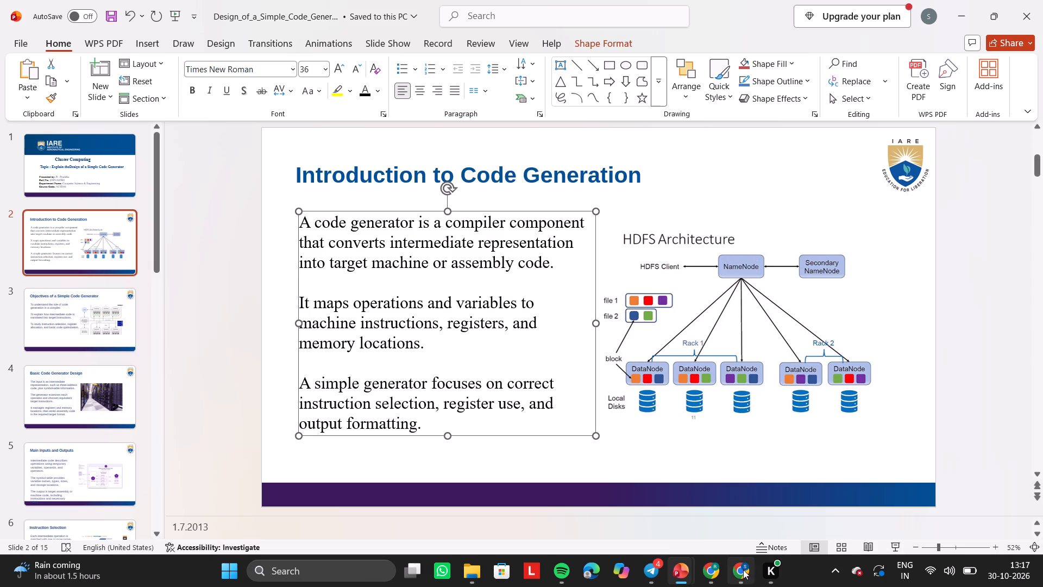
# Switch to the ChatGPT conversation and examine the generated architecture and working diagrams of the simple code generator enlarged.
pyautogui.click(738, 509)
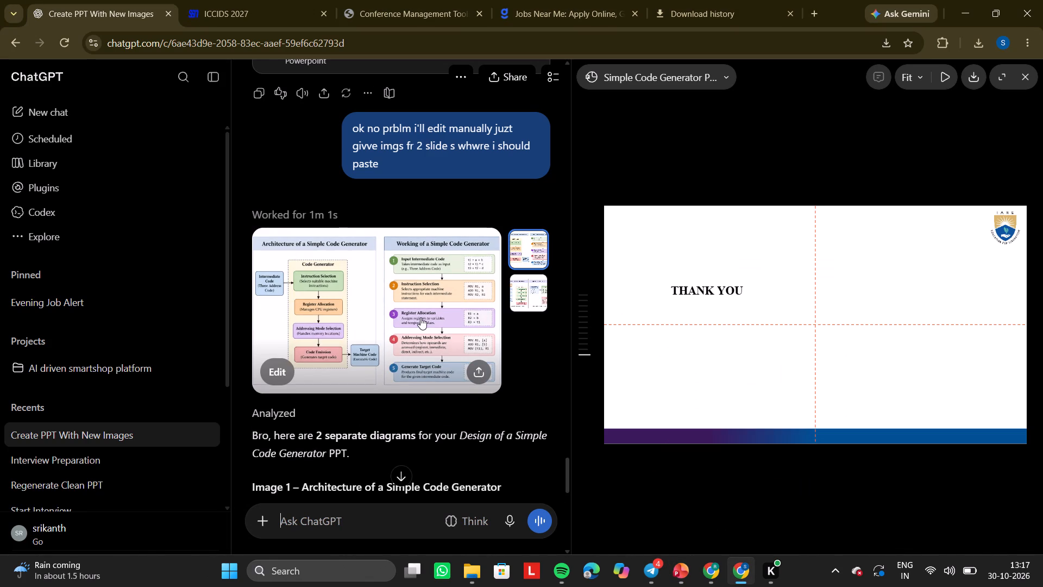
pyautogui.click(417, 298)
pyautogui.scroll(-1, 341, 443)
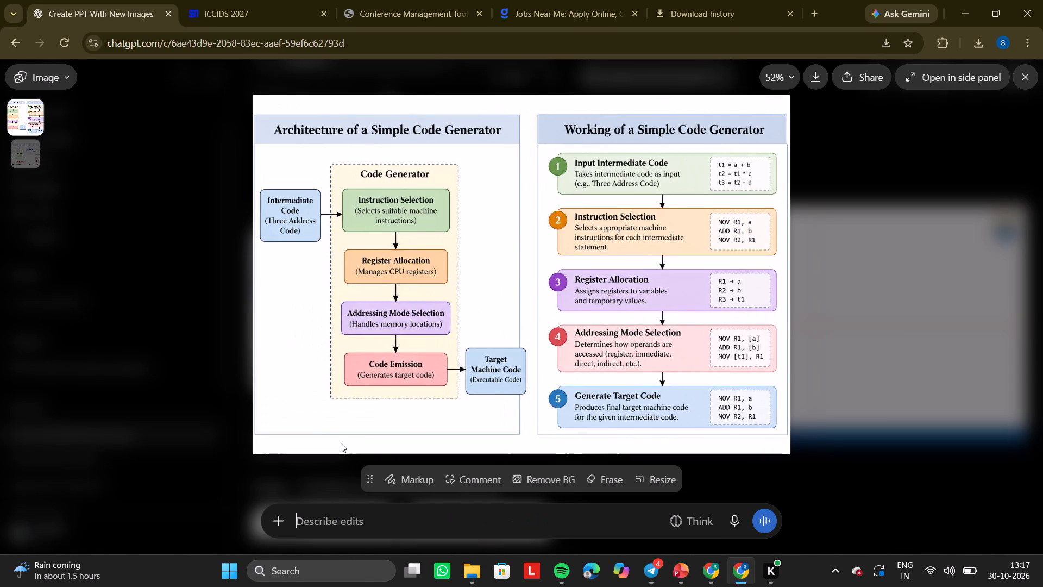
pyautogui.scroll(-1, 341, 443)
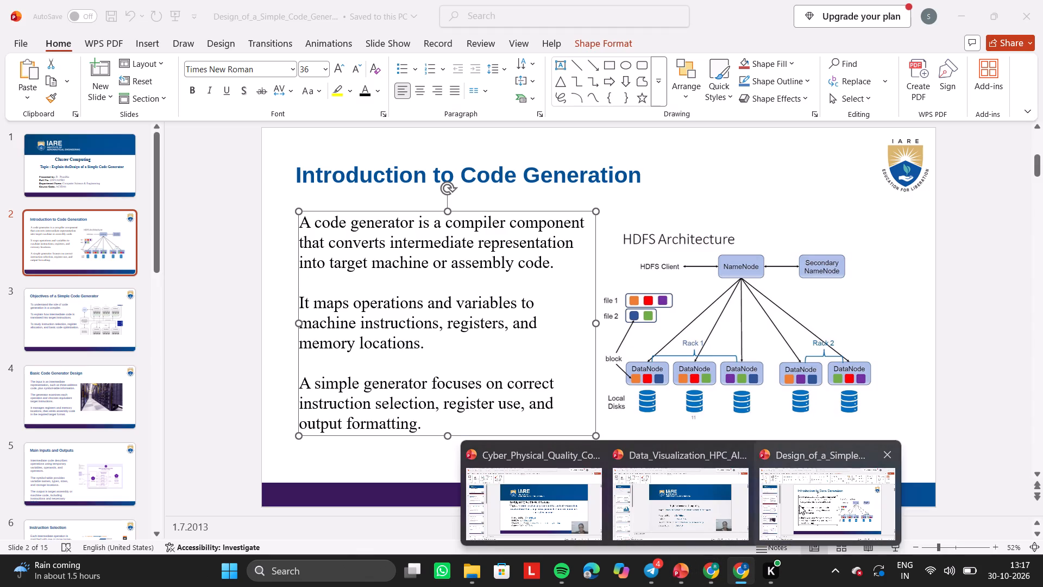
# Return to the presentation, widen the Introduction slide's body text box, and delete its HDFS Architecture picture.
pyautogui.click(799, 505)
pyautogui.moveTo(598, 437); pyautogui.dragTo(778, 455)
pyautogui.click(845, 371)
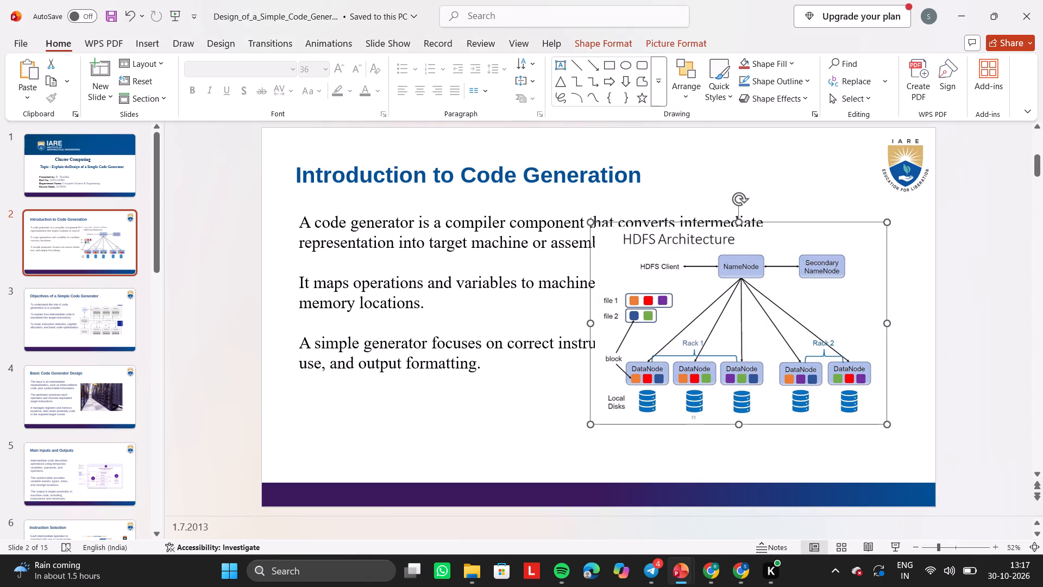
pyautogui.press('Delete')
# Set all body text on the Objectives of a Simple Code Generator slide to Times New Roman.
pyautogui.press('Right')
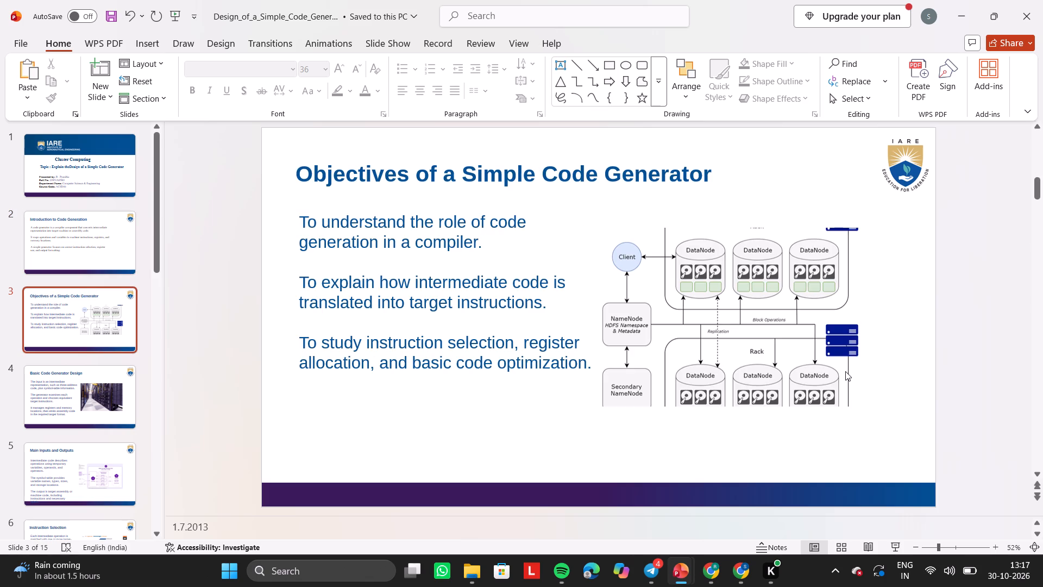
pyautogui.click(539, 302)
pyautogui.hotkey('ctrl', 'a')
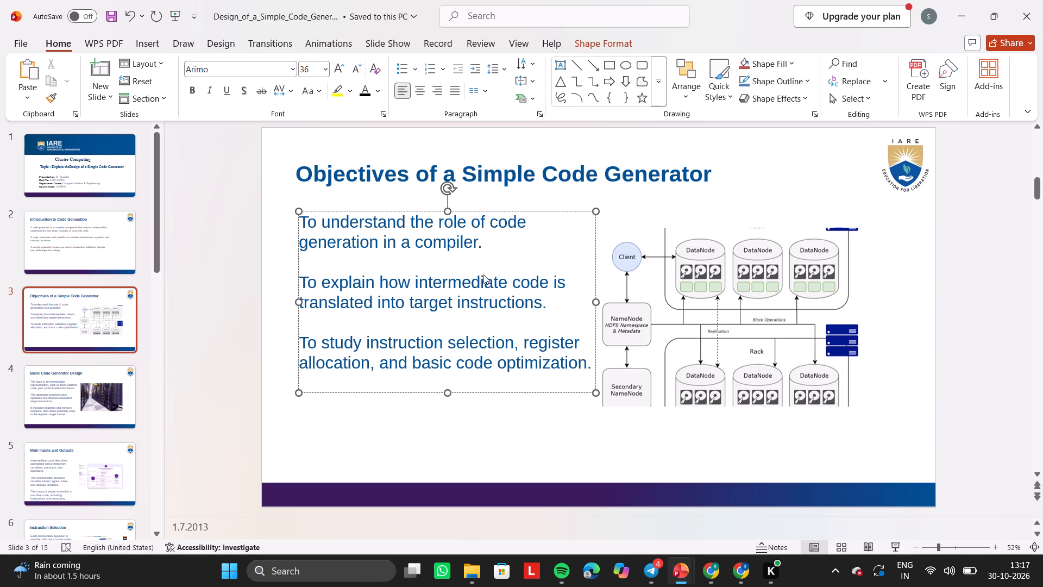
pyautogui.rightClick(470, 272)
pyautogui.click(507, 162)
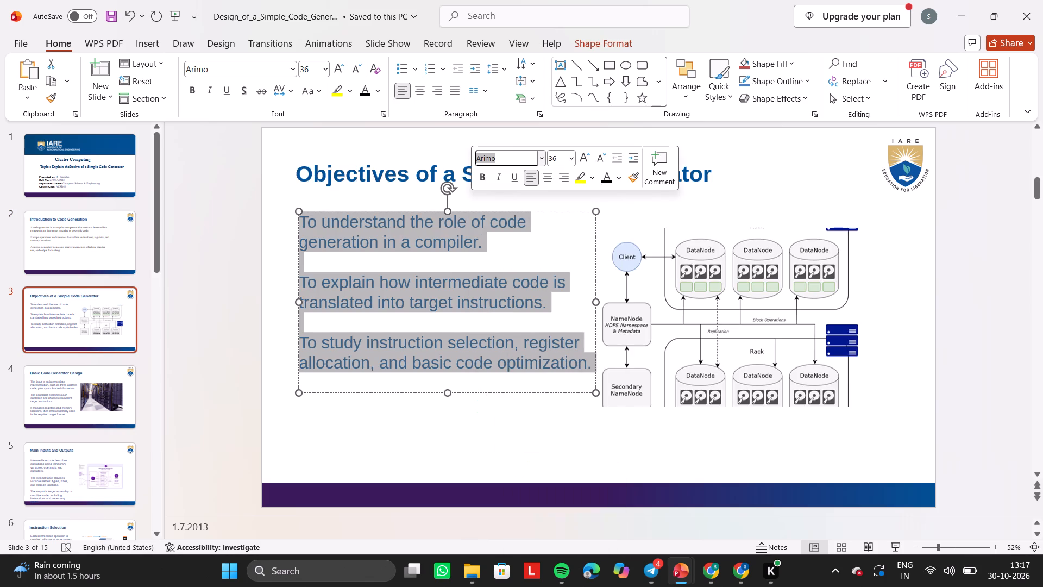
pyautogui.write('ti')
pyautogui.press('Return')
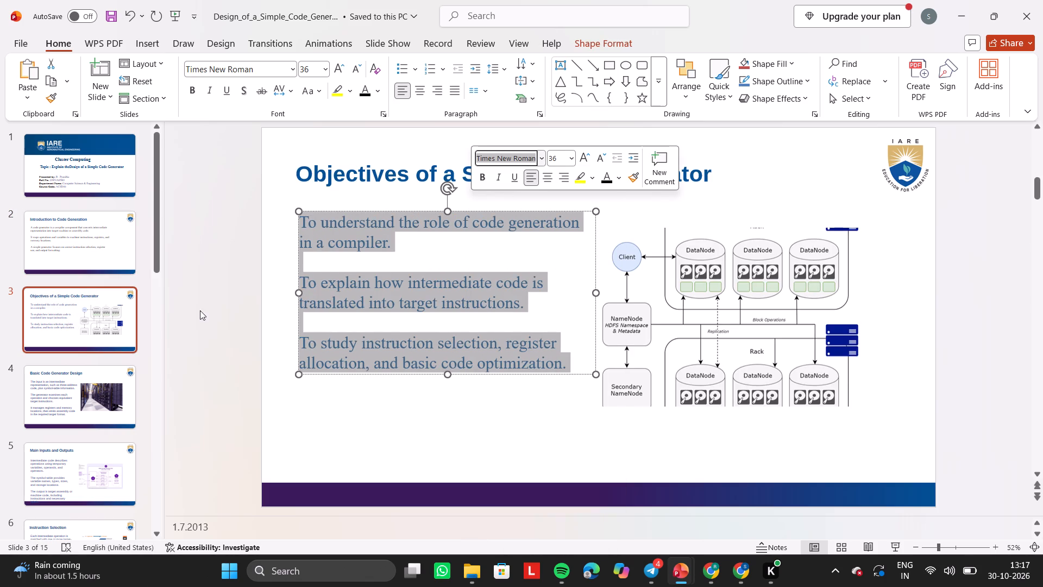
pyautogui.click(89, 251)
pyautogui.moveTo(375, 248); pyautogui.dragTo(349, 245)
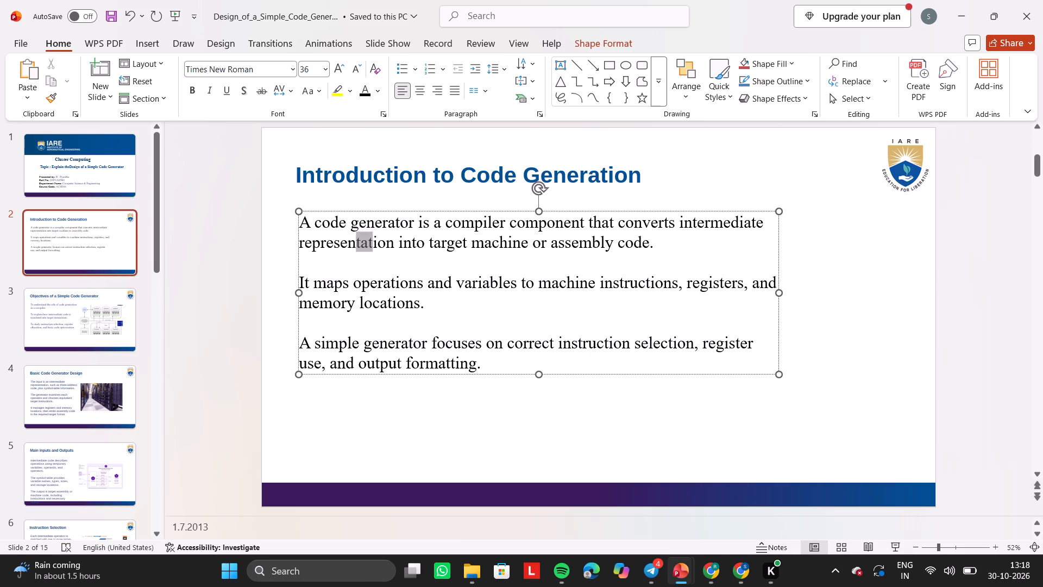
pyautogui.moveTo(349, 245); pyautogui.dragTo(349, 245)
# Change the font colour of all body text on the Objectives of a Simple Code Generator slide to black.
pyautogui.click(97, 319)
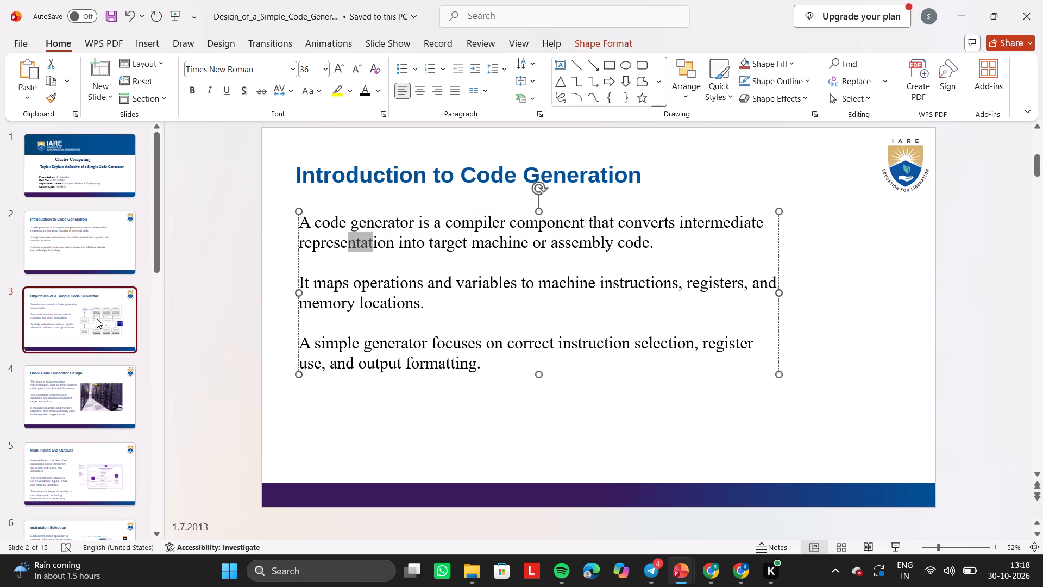
pyautogui.click(497, 334)
pyautogui.hotkey('ctrl', 'a')
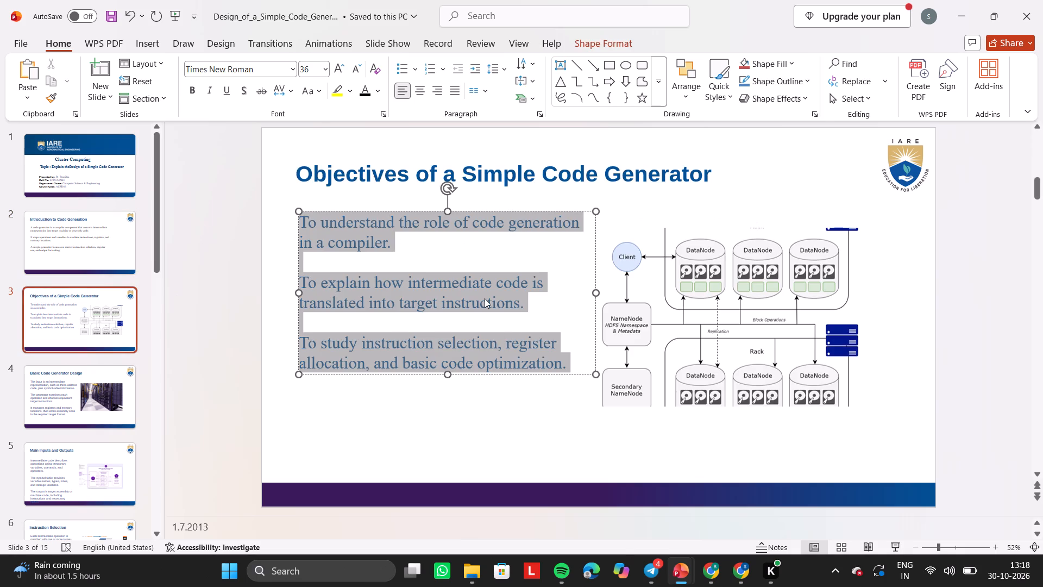
pyautogui.rightClick(473, 270)
pyautogui.click(424, 284)
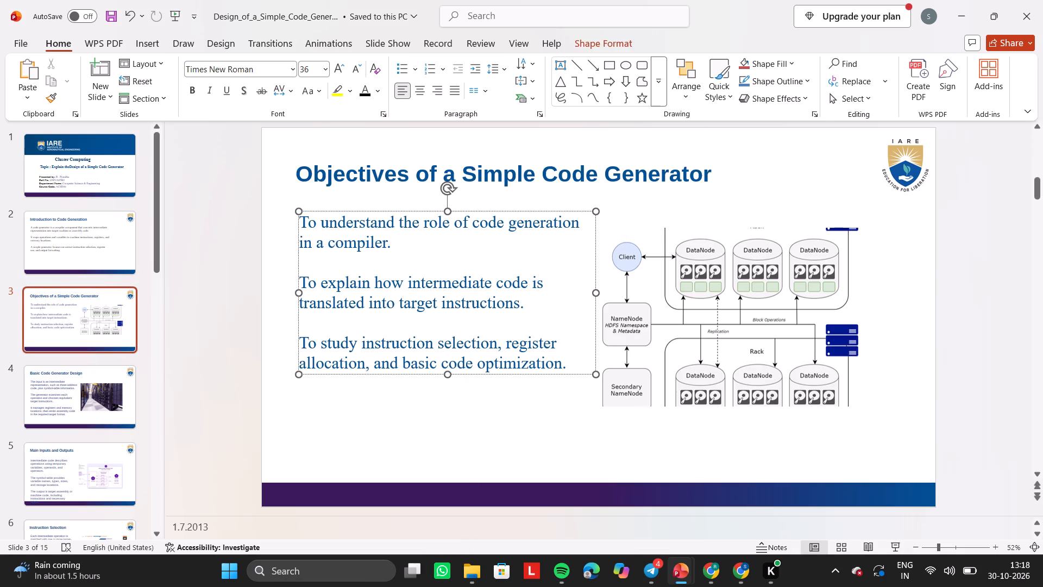
pyautogui.hotkey('ctrl', 'a')
pyautogui.rightClick(424, 284)
pyautogui.click(562, 176)
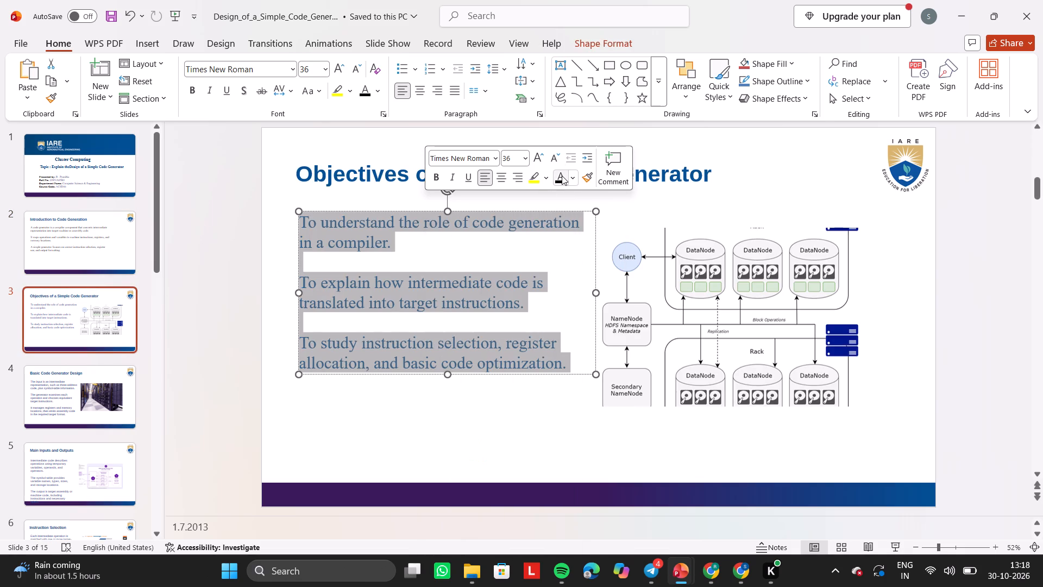
# Delete the NameNode and DataNode picture from the Objectives slide and widen the body text box across the freed space.
pyautogui.click(733, 351)
pyautogui.press('Delete')
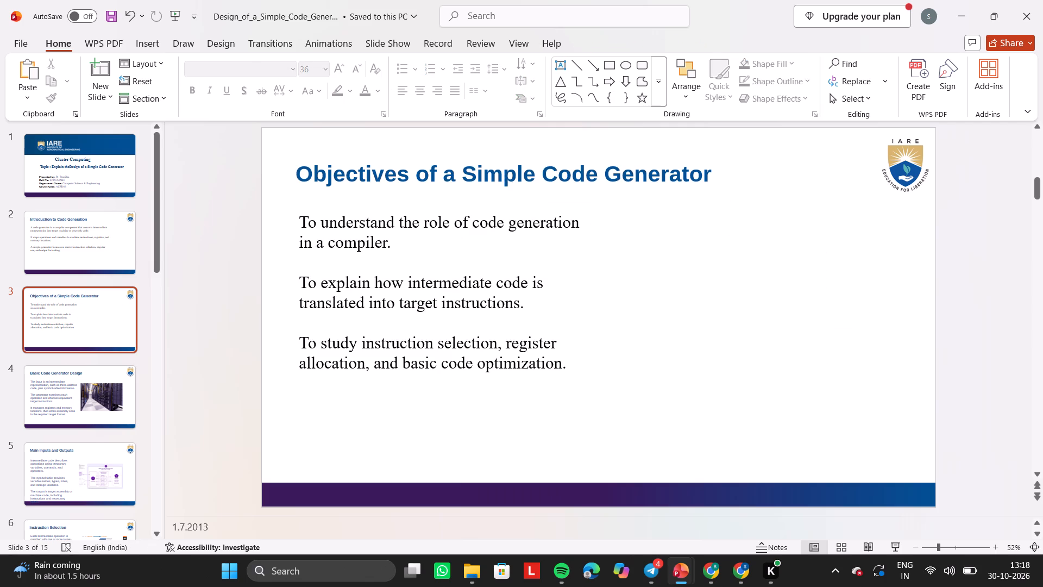
pyautogui.click(562, 346)
pyautogui.moveTo(598, 376); pyautogui.dragTo(768, 427)
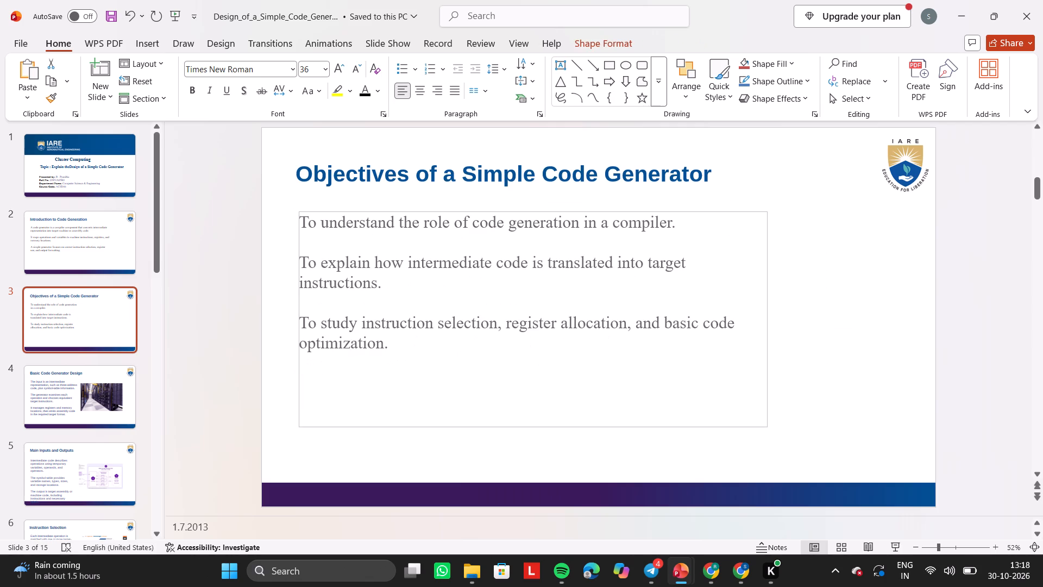
# Widen the body text box on the Objectives of a Simple Code Generator slide a little further.
pyautogui.moveTo(768, 427); pyautogui.dragTo(816, 457)
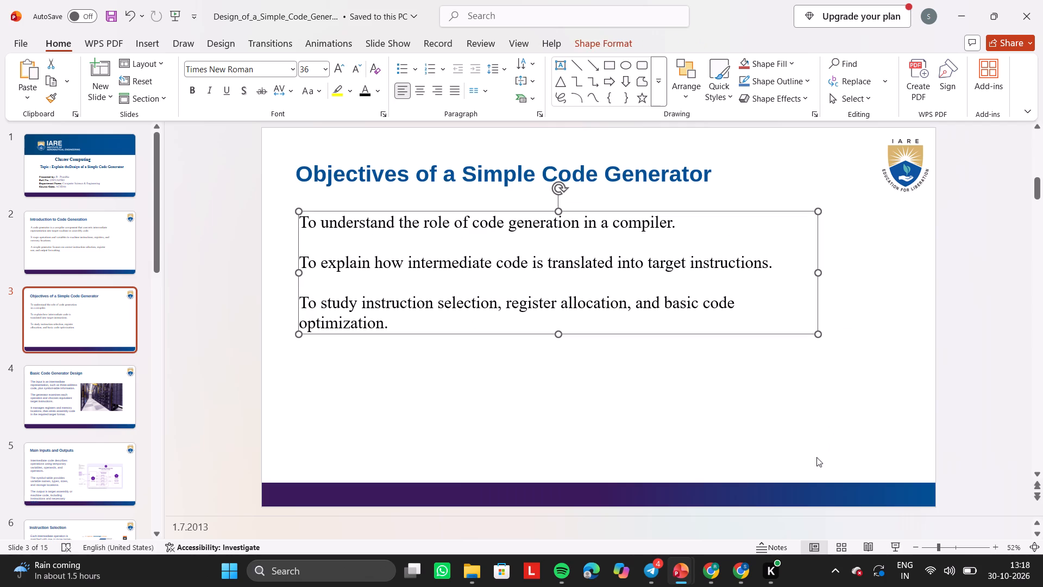
# Set all body text on the Basic Code Generator Design slide to black Times New Roman.
pyautogui.click(77, 417)
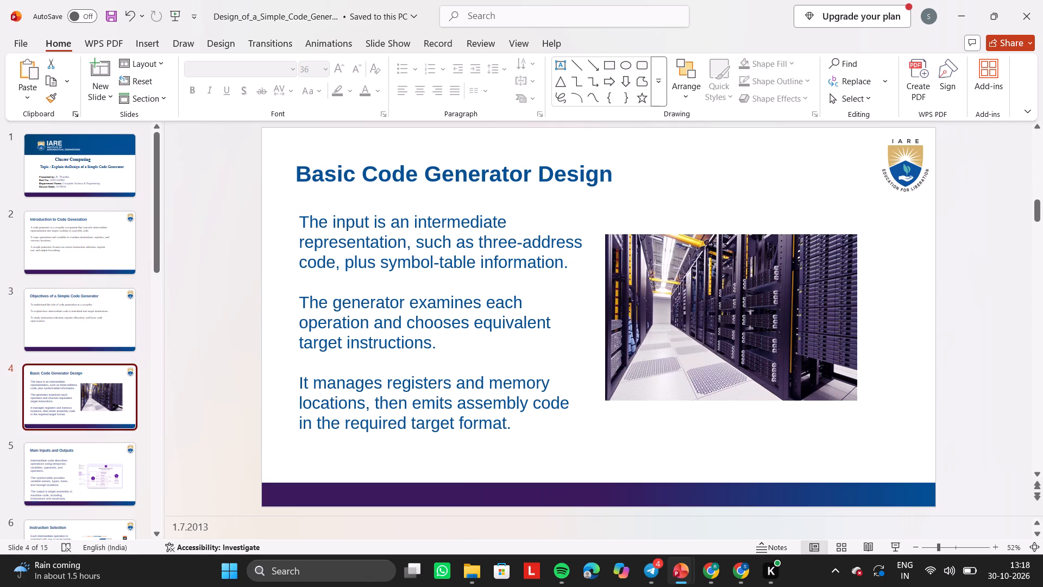
pyautogui.click(444, 402)
pyautogui.hotkey('ctrl', 'a')
pyautogui.rightClick(423, 408)
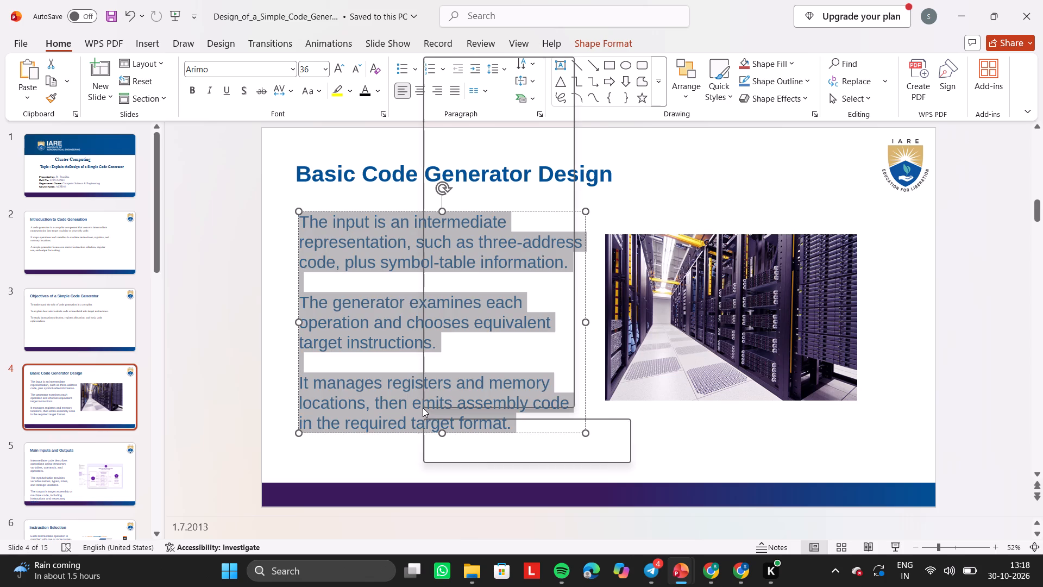
pyautogui.click(464, 435)
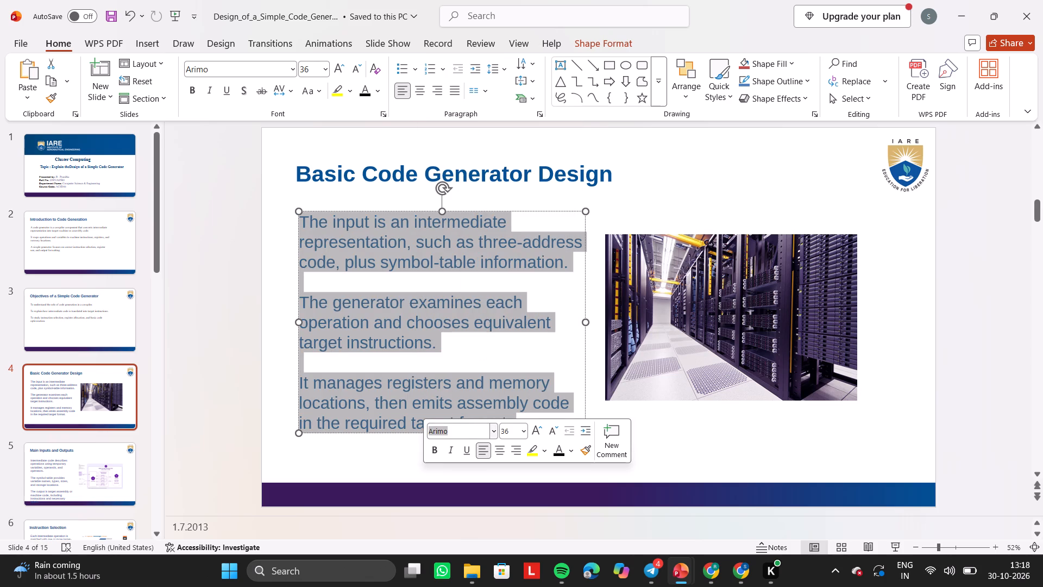
pyautogui.write('ti')
pyautogui.press('Return')
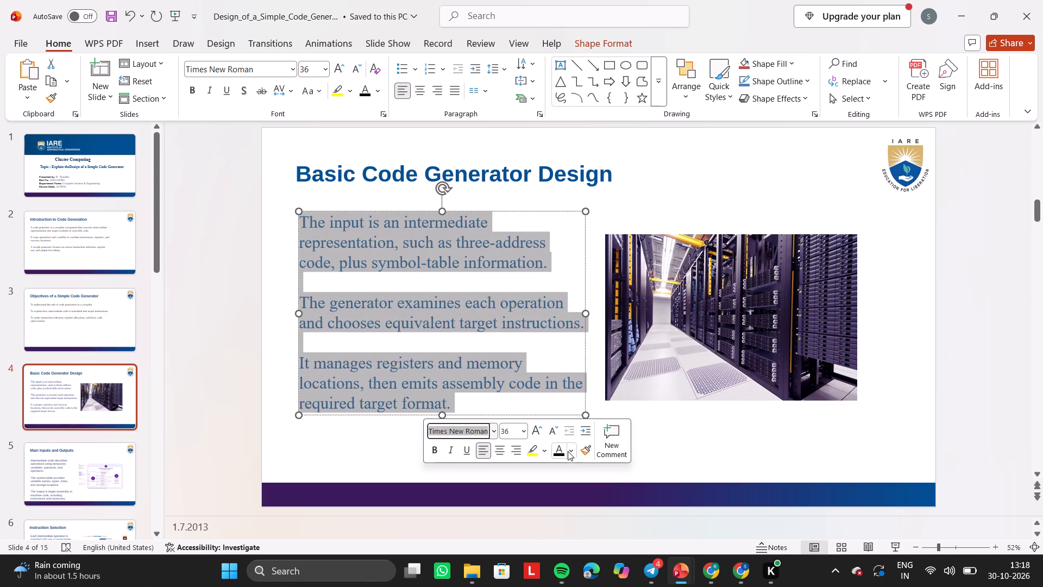
pyautogui.click(561, 451)
pyautogui.click(594, 404)
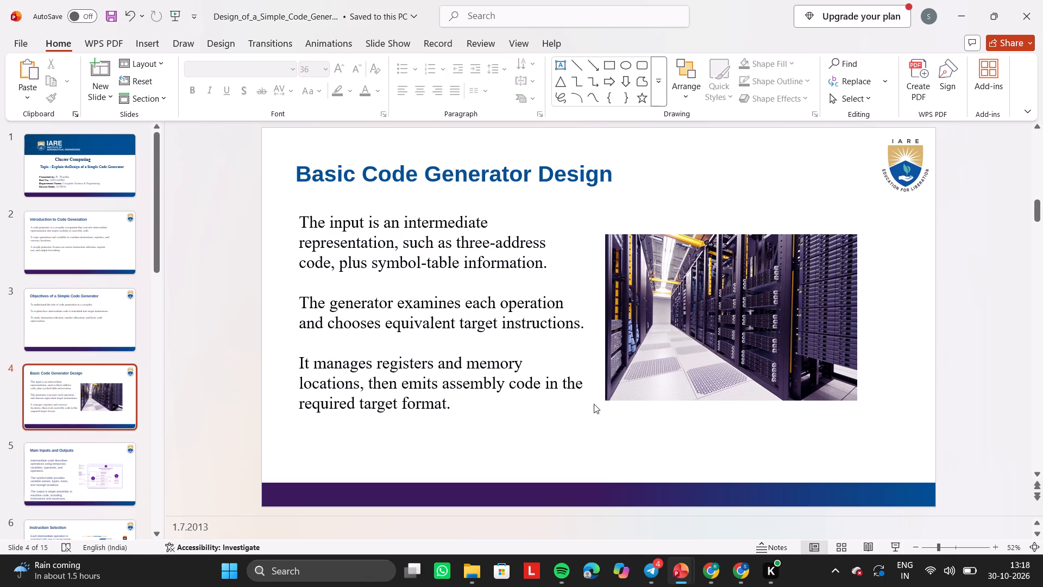
# Widen the Basic Code Generator Design slide's body text box across the slide and delete the server room picture.
pyautogui.click(582, 415)
pyautogui.moveTo(588, 416); pyautogui.dragTo(846, 438)
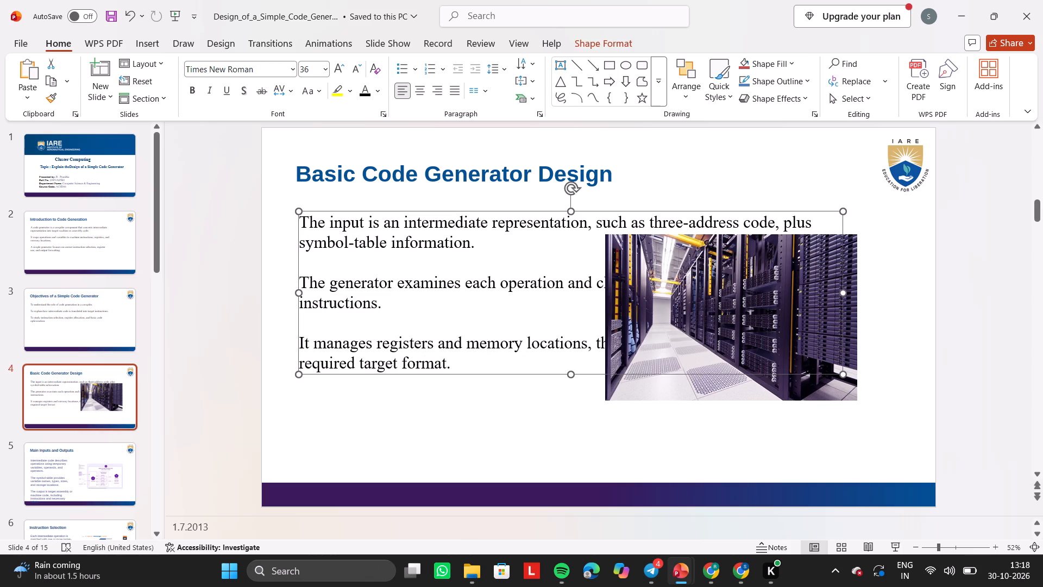
pyautogui.click(853, 402)
pyautogui.press('Delete')
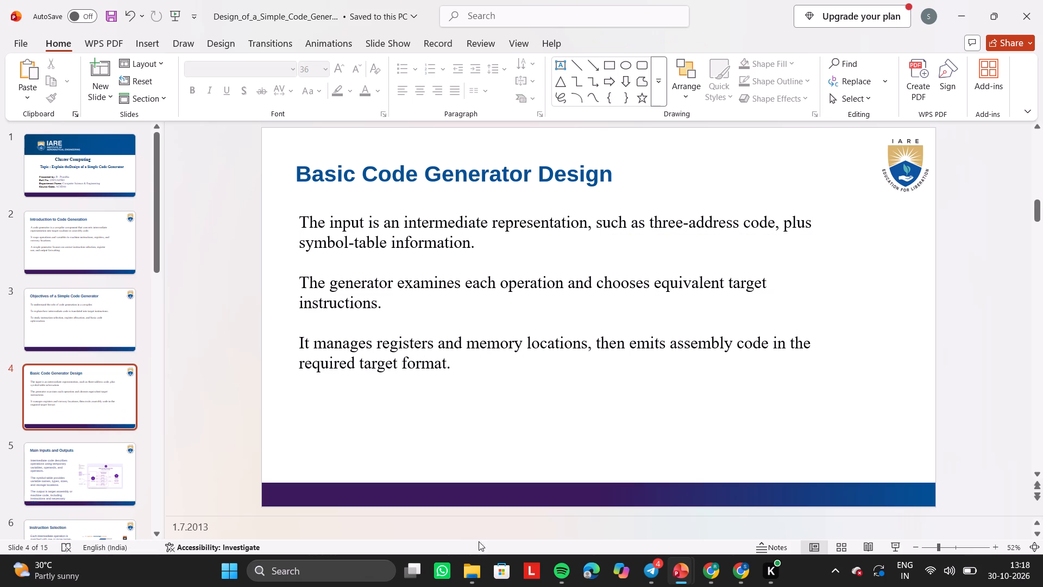
# Format all body text on the Main Inputs and Outputs slide as black Times New Roman at size 36.
pyautogui.click(96, 484)
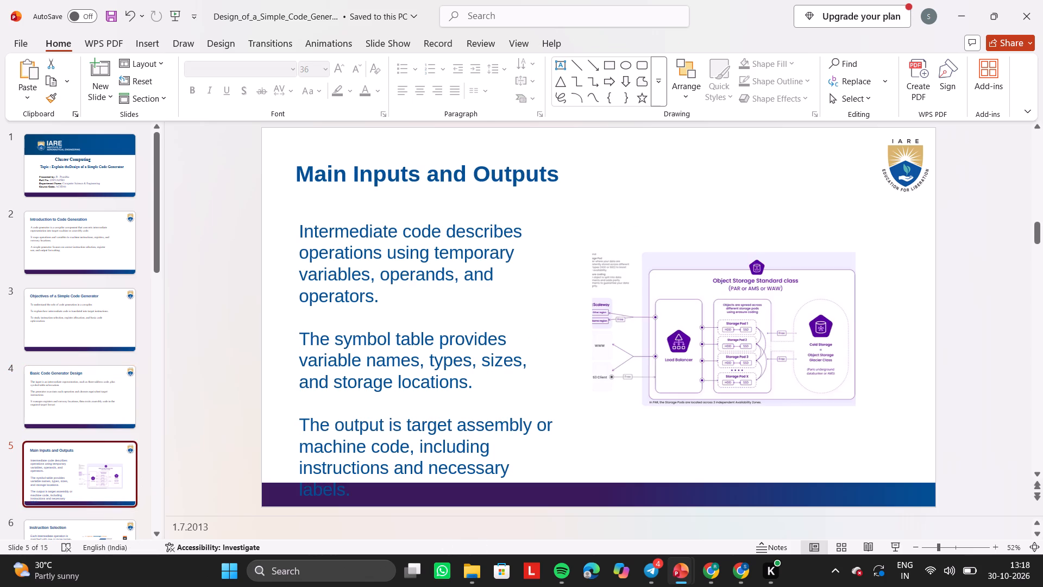
pyautogui.click(439, 435)
pyautogui.hotkey('ctrl', 'a')
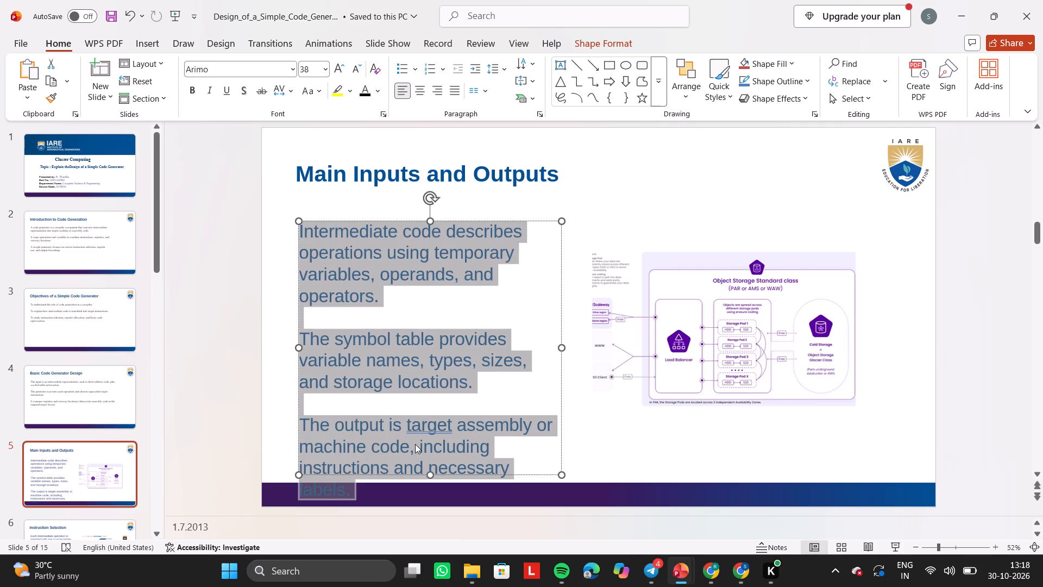
pyautogui.rightClick(415, 444)
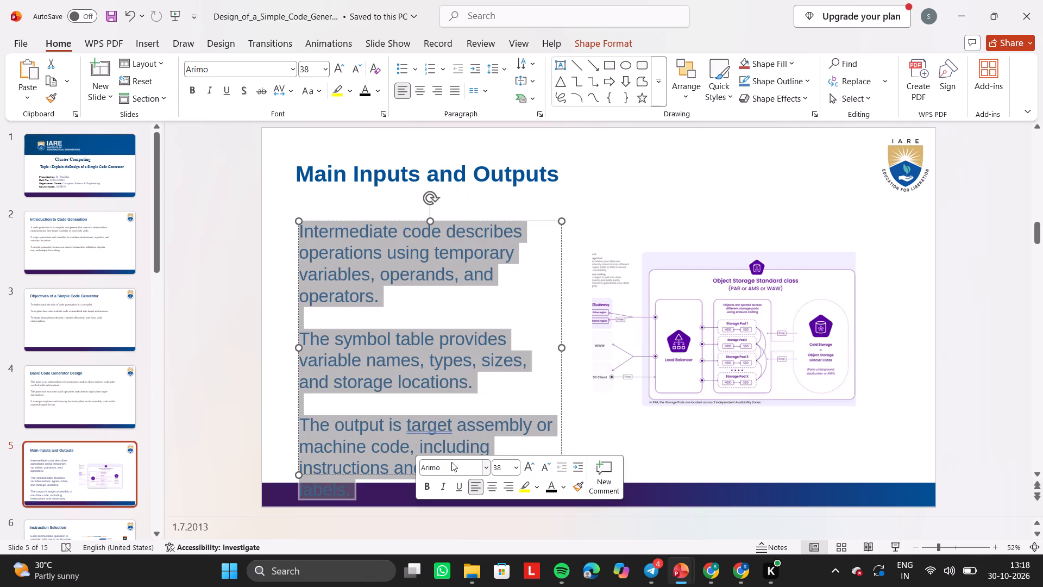
pyautogui.click(451, 462)
pyautogui.click(446, 466)
pyautogui.write('ti')
pyautogui.press('Return')
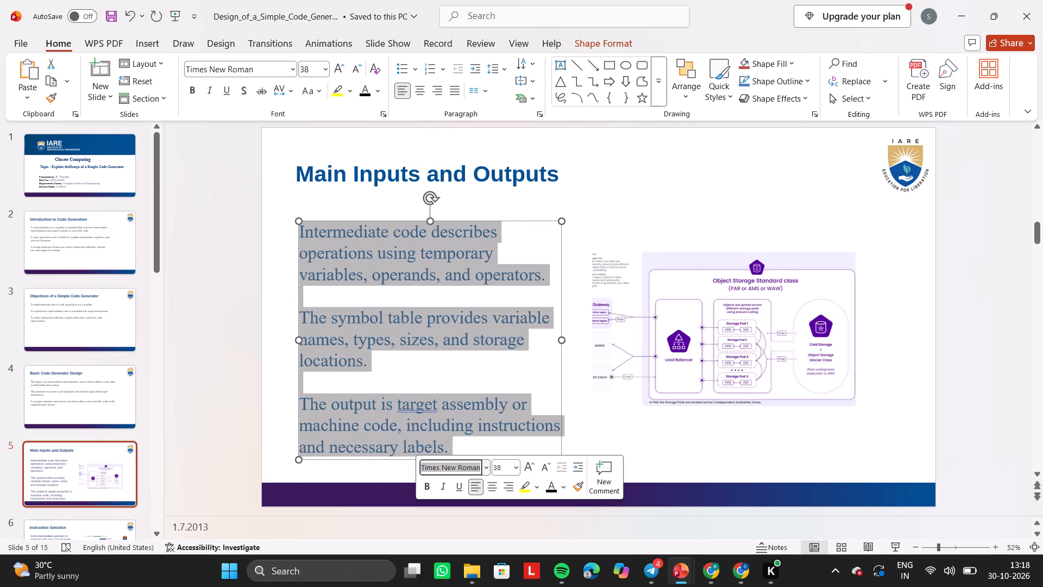
pyautogui.click(541, 467)
pyautogui.click(549, 490)
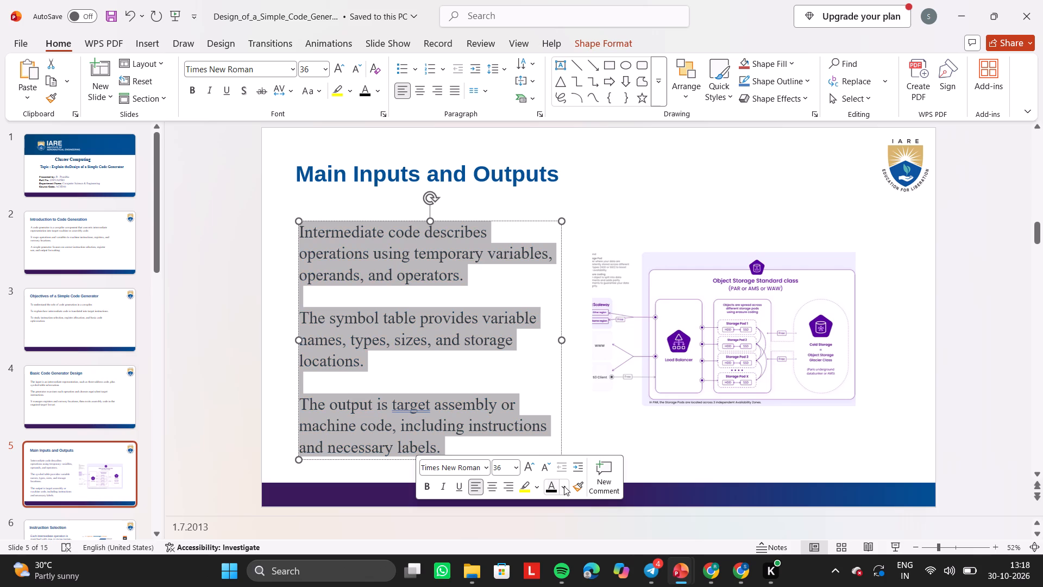
pyautogui.click(585, 419)
pyautogui.click(567, 458)
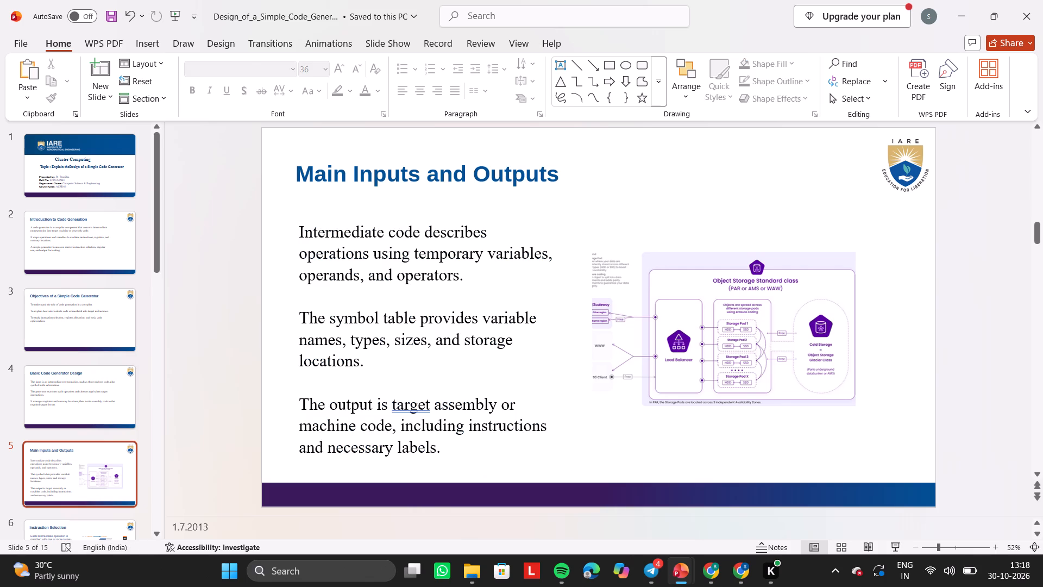
# Widen the Main Inputs and Outputs slide's body text box and delete the Object Storage diagram.
pyautogui.click(542, 449)
pyautogui.moveTo(563, 459); pyautogui.dragTo(761, 473)
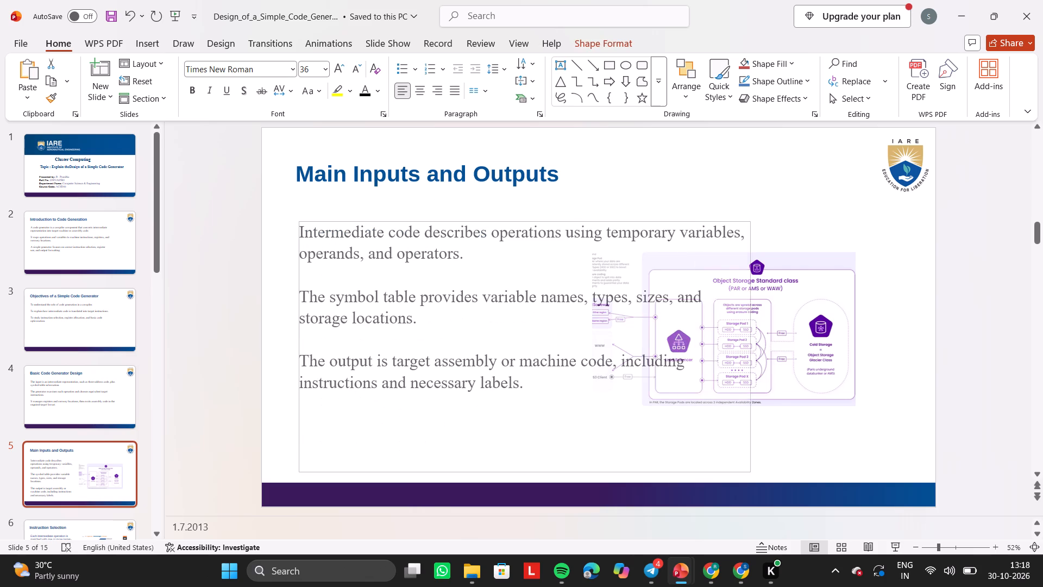
pyautogui.moveTo(761, 473); pyautogui.dragTo(784, 467)
pyautogui.click(848, 380)
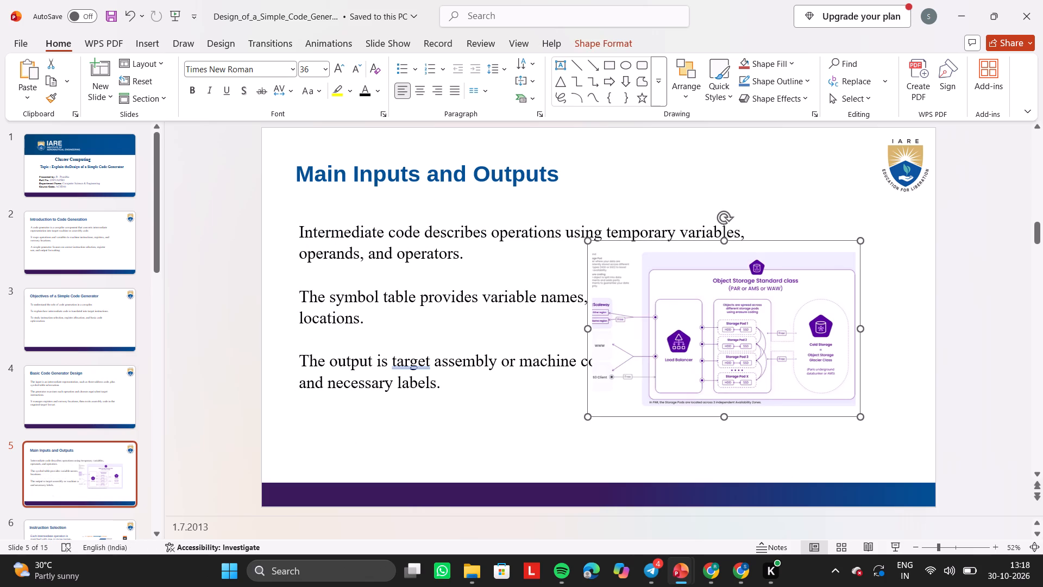
pyautogui.press('Delete')
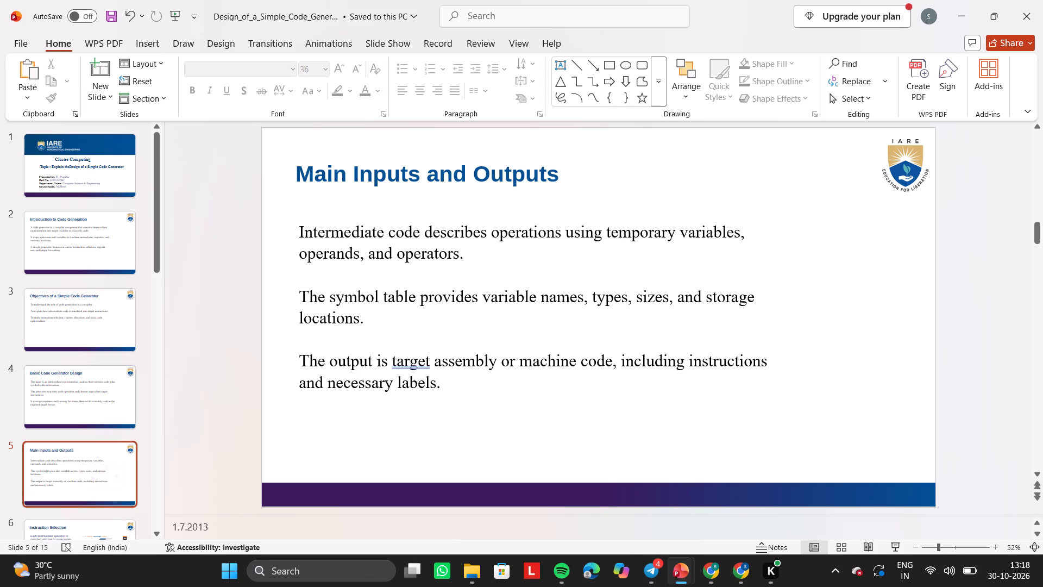
# Set all body text on the Instruction Selection slide to black Times New Roman.
pyautogui.scroll(-4, 110, 486)
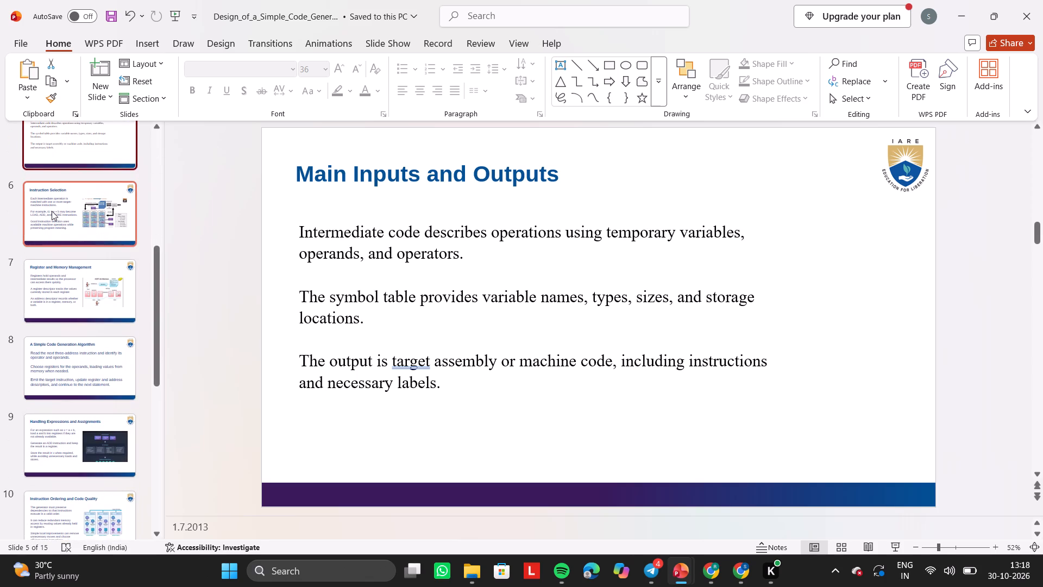
pyautogui.click(52, 211)
pyautogui.click(395, 427)
pyautogui.click(402, 406)
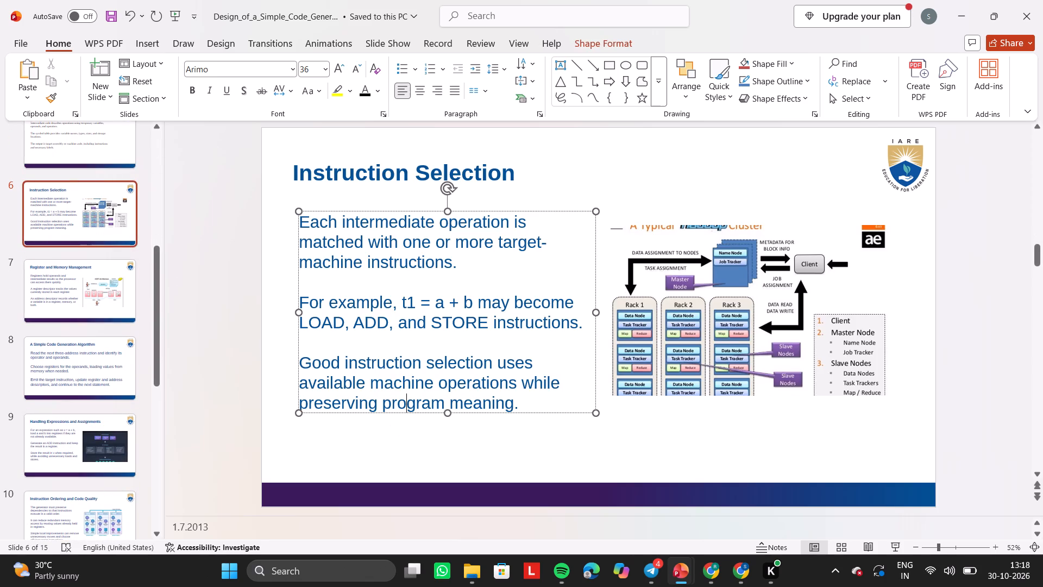
pyautogui.hotkey('ctrl', 'a')
pyautogui.rightClick(394, 400)
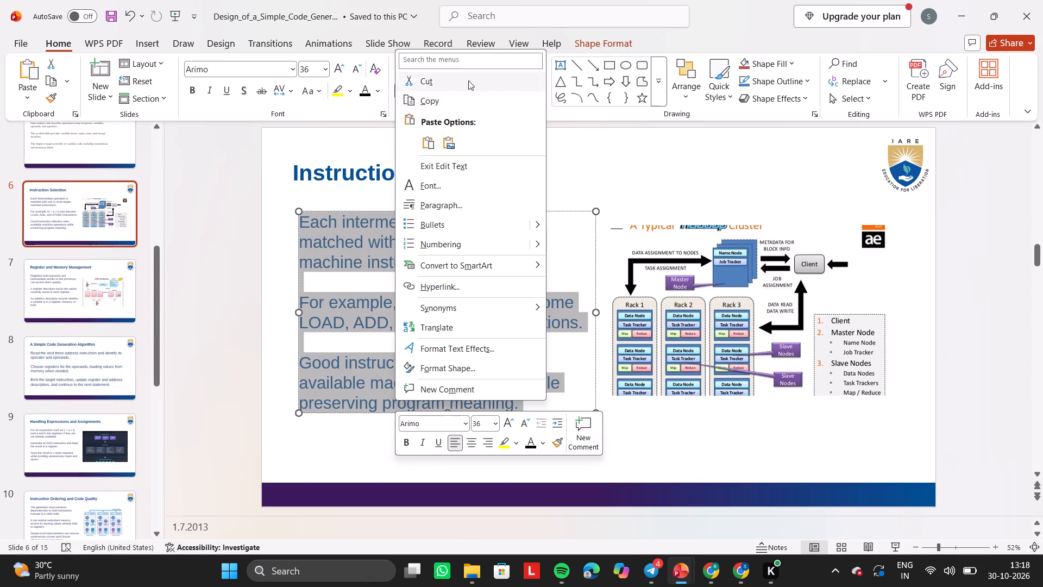
pyautogui.click(436, 426)
pyautogui.write('ti')
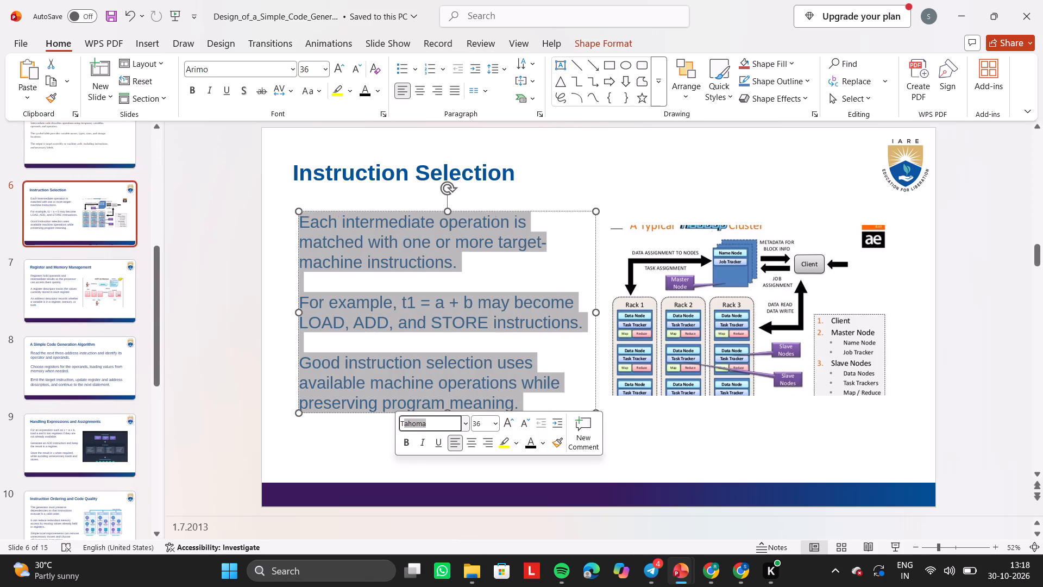
pyautogui.press('Return')
pyautogui.click(532, 438)
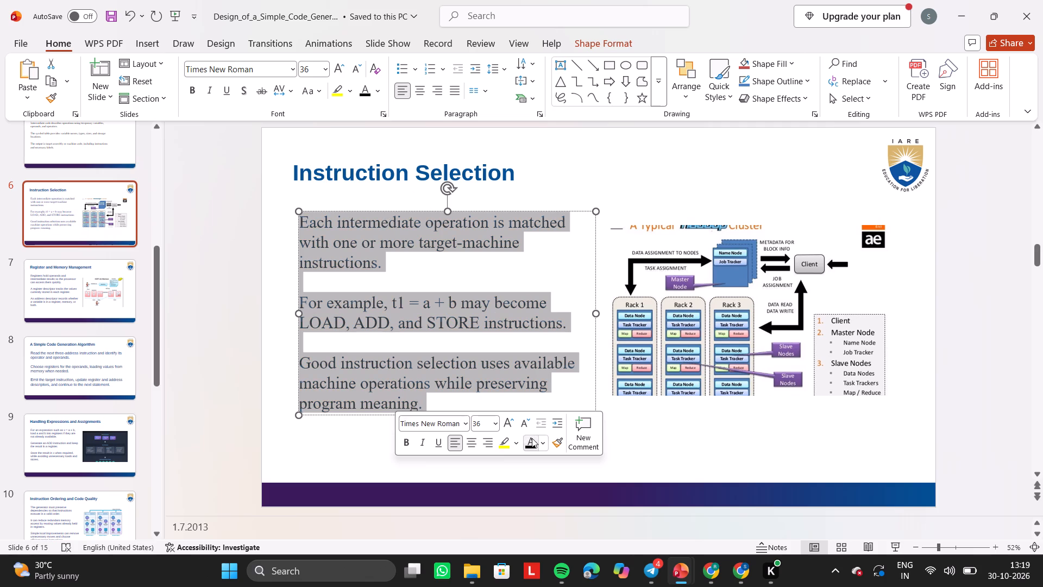
# Widen the Instruction Selection slide's body text box and delete the Hadoop cluster picture.
pyautogui.click(595, 377)
pyautogui.moveTo(600, 415); pyautogui.dragTo(736, 429)
pyautogui.click(838, 392)
pyautogui.press('Delete')
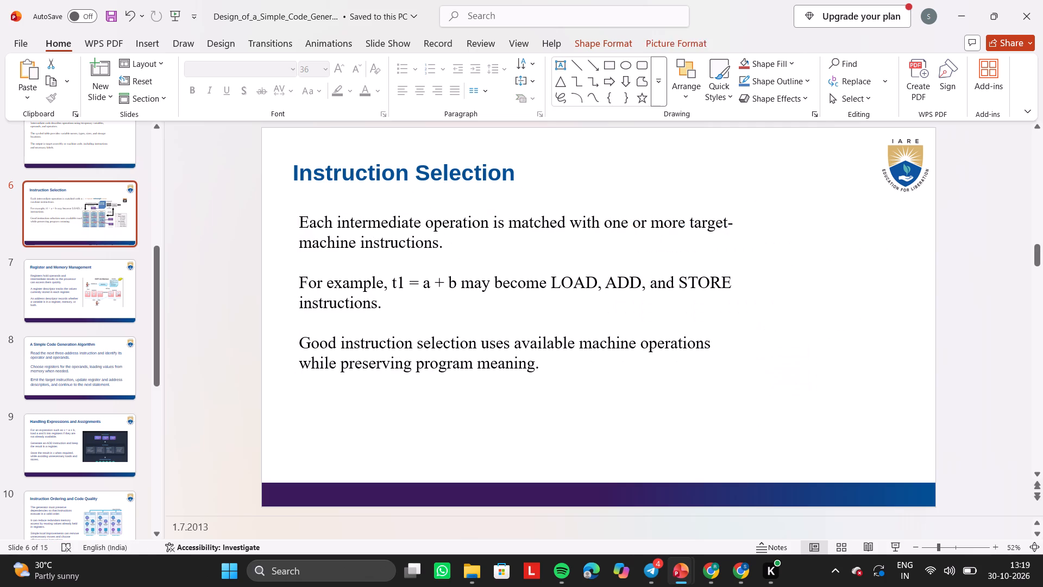
pyautogui.click(98, 446)
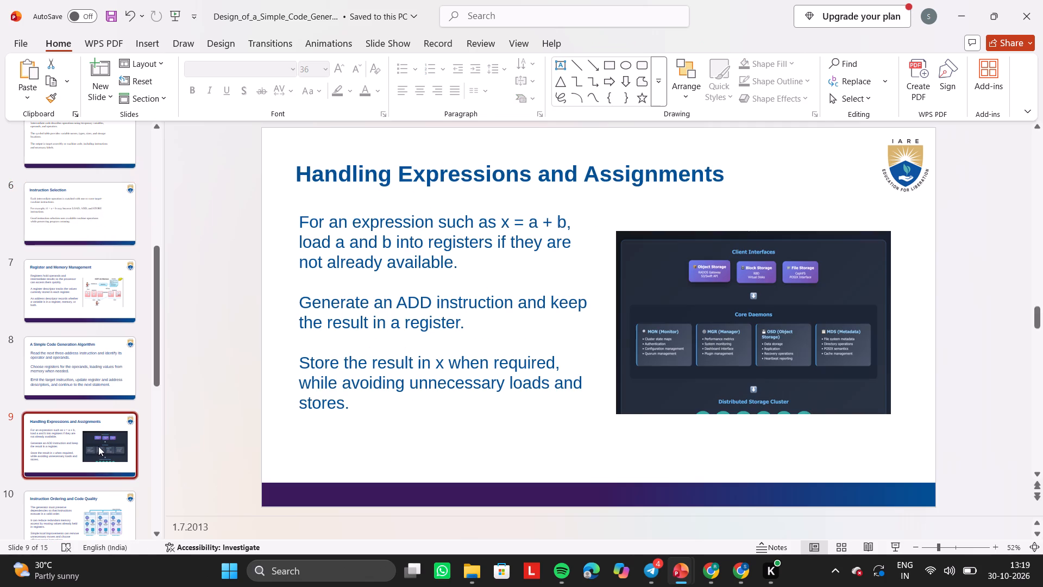
pyautogui.click(433, 394)
pyautogui.hotkey('ctrl', 'a')
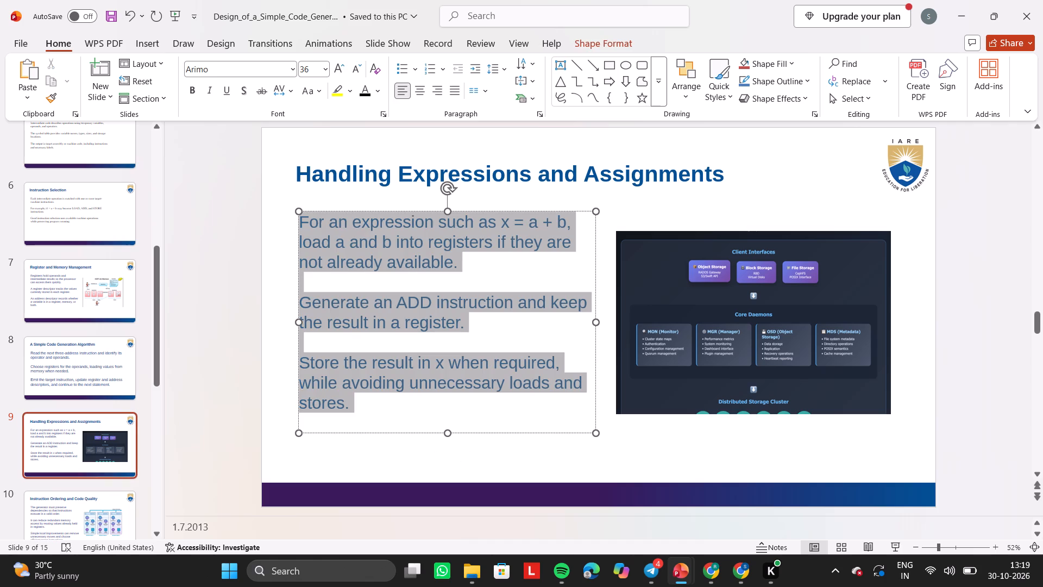
pyautogui.rightClick(414, 342)
pyautogui.click(377, 223)
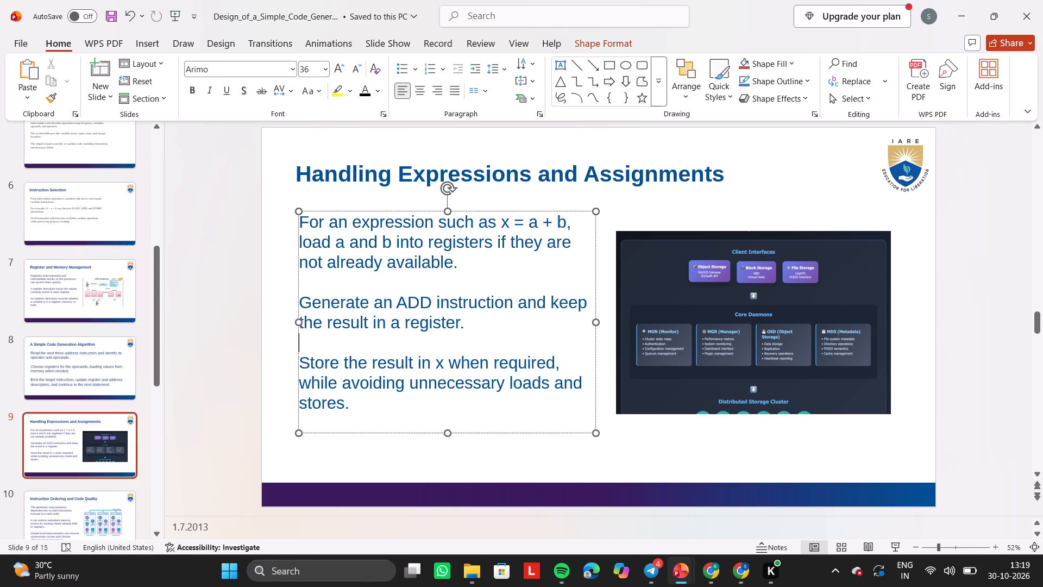
pyautogui.hotkey('ctrl', 'a')
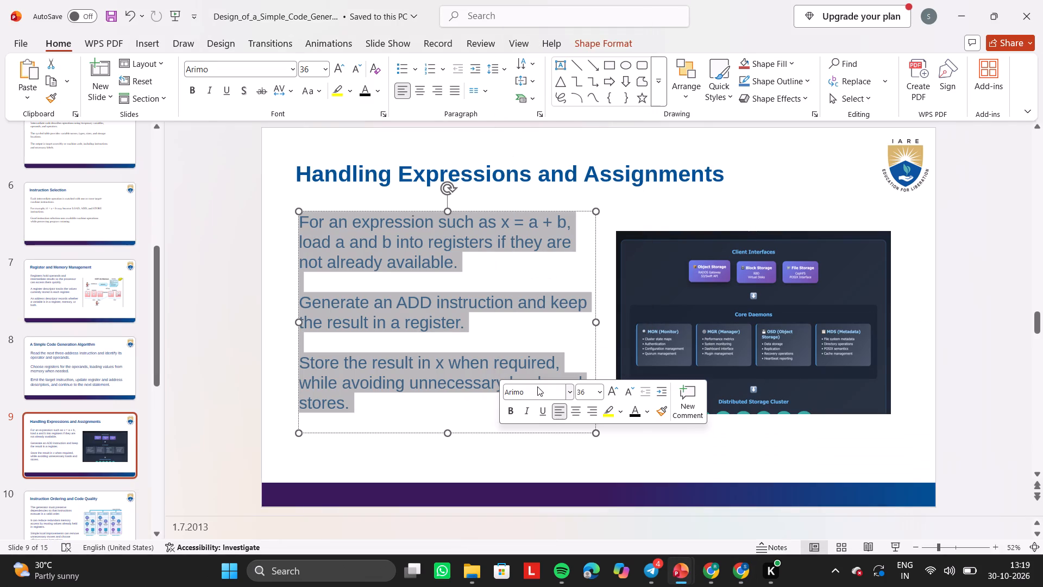
pyautogui.click(527, 390)
pyautogui.write('ti')
pyautogui.press('Return')
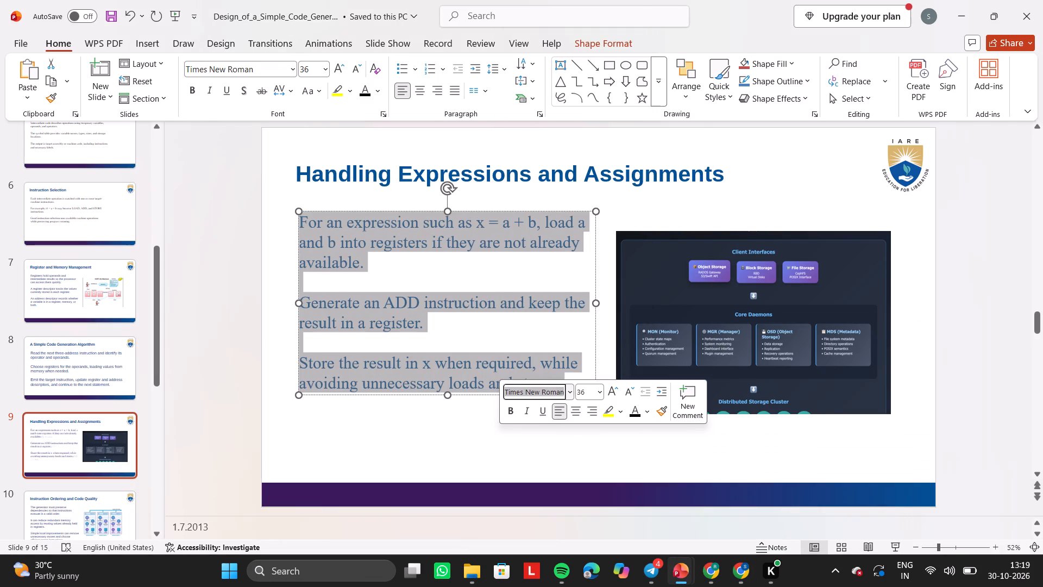
pyautogui.click(635, 411)
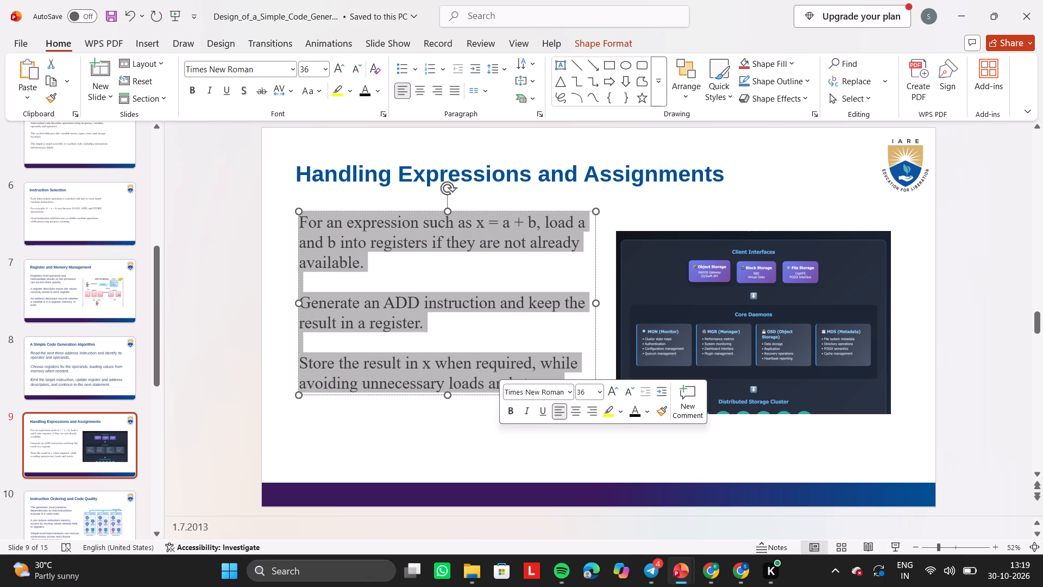
# Delete the dark storage cluster picture from the Handling Expressions and Assignments slide and widen the body text box across the freed space.
pyautogui.click(616, 329)
pyautogui.press('Delete')
pyautogui.click(600, 333)
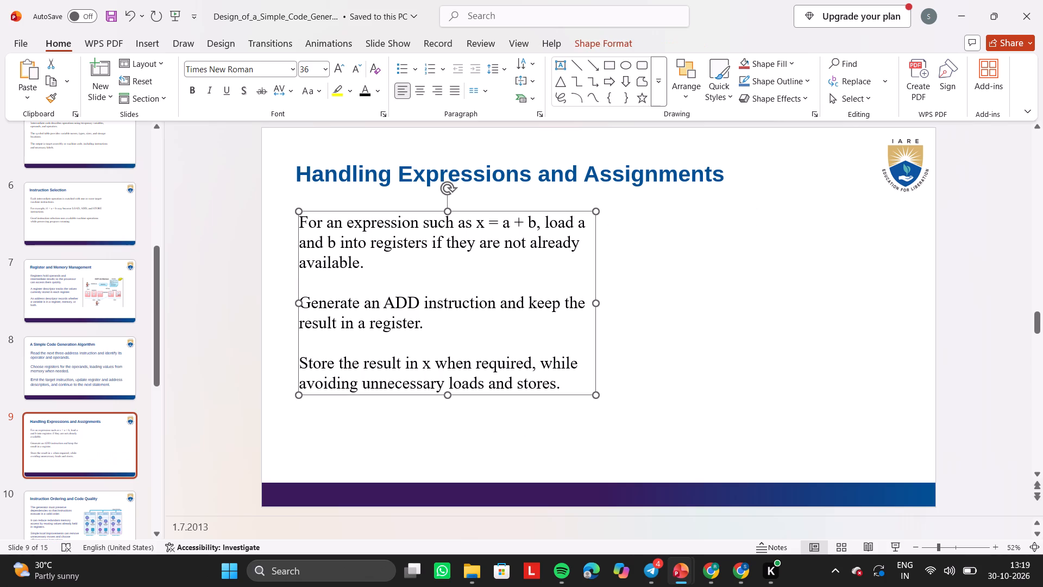
pyautogui.moveTo(597, 397); pyautogui.dragTo(819, 442)
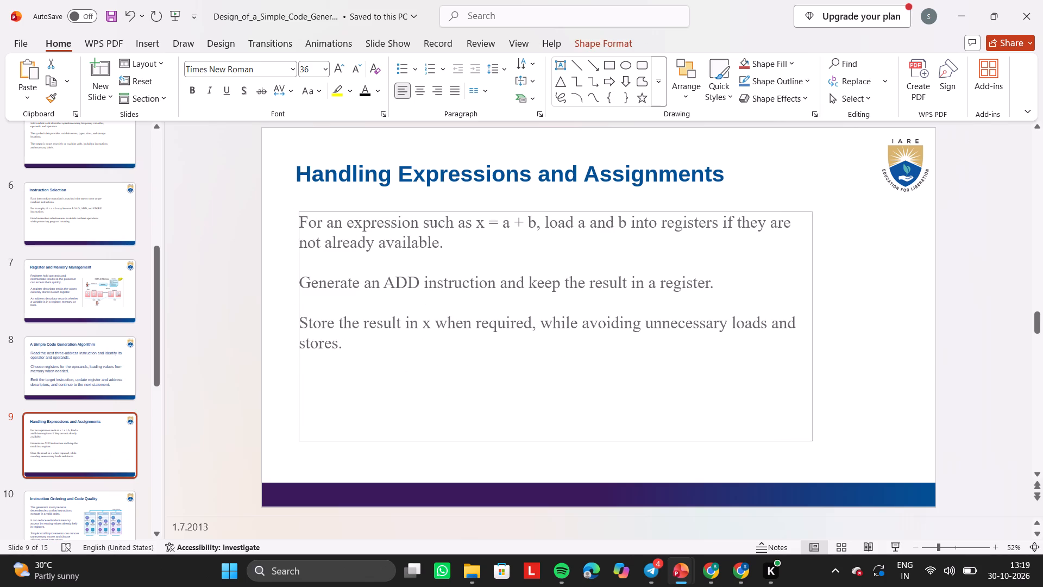
pyautogui.moveTo(819, 442); pyautogui.dragTo(844, 442)
# Set all body text on the Instruction Ordering and Code Quality slide to black Times New Roman.
pyautogui.click(91, 505)
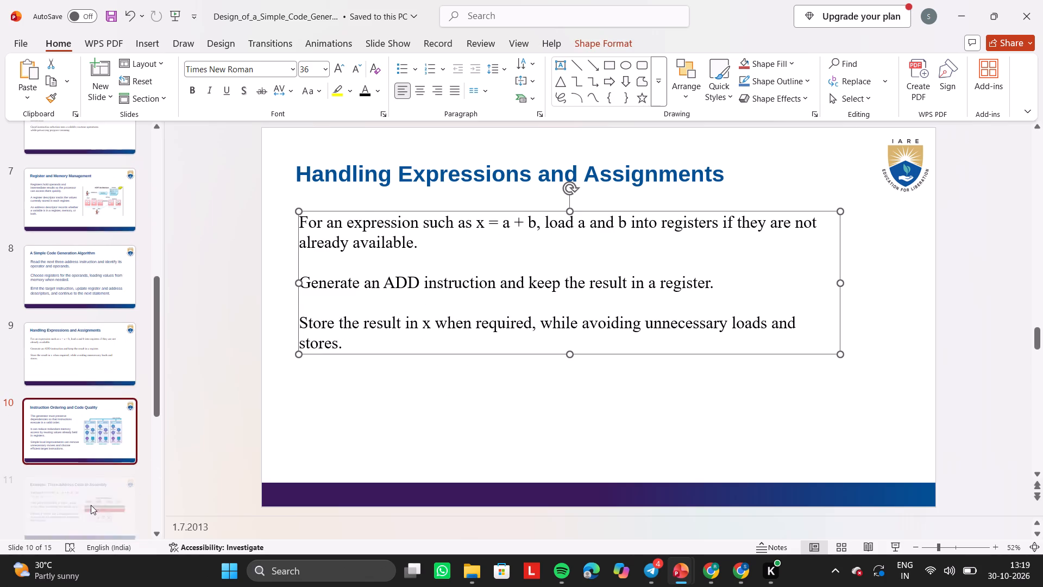
pyautogui.click(454, 326)
pyautogui.hotkey('ctrl', 'a')
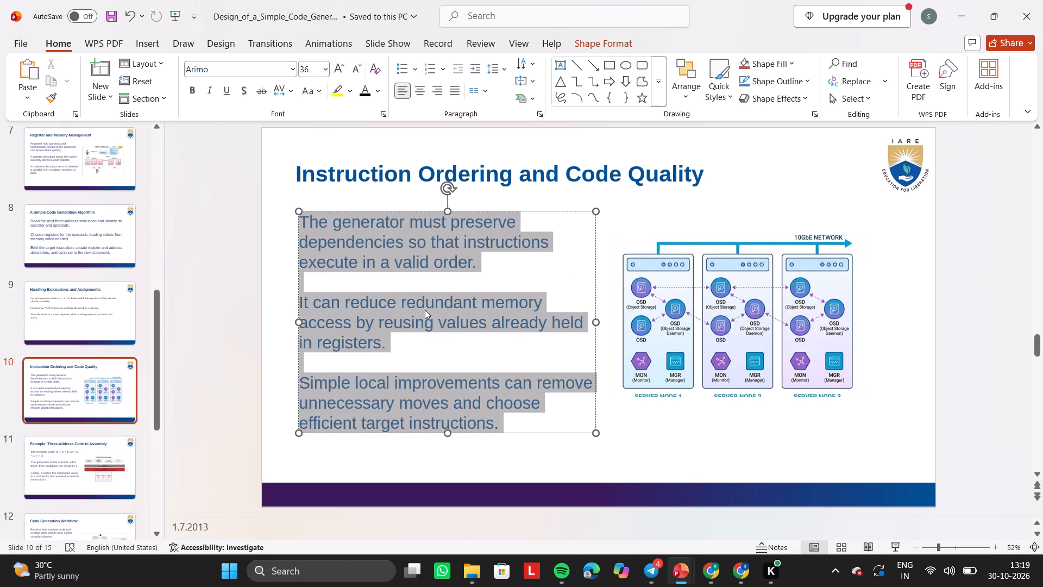
pyautogui.rightClick(425, 310)
pyautogui.click(474, 160)
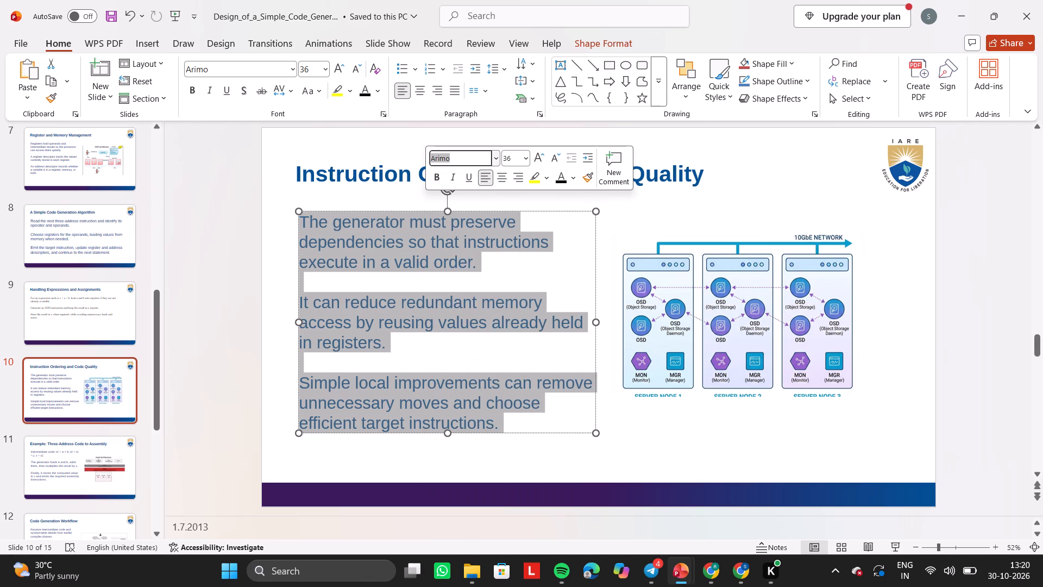
pyautogui.write('ti')
pyautogui.press('Return')
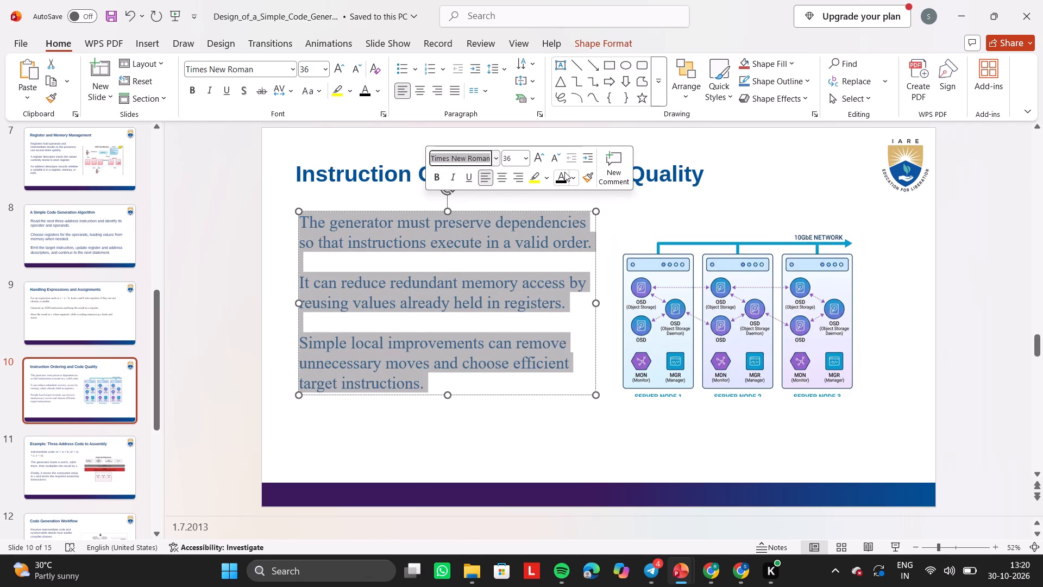
pyautogui.click(564, 172)
# Delete the server node network picture from the Instruction Ordering and Code Quality slide and widen the body text box across the freed space.
pyautogui.click(720, 337)
pyautogui.press('Delete')
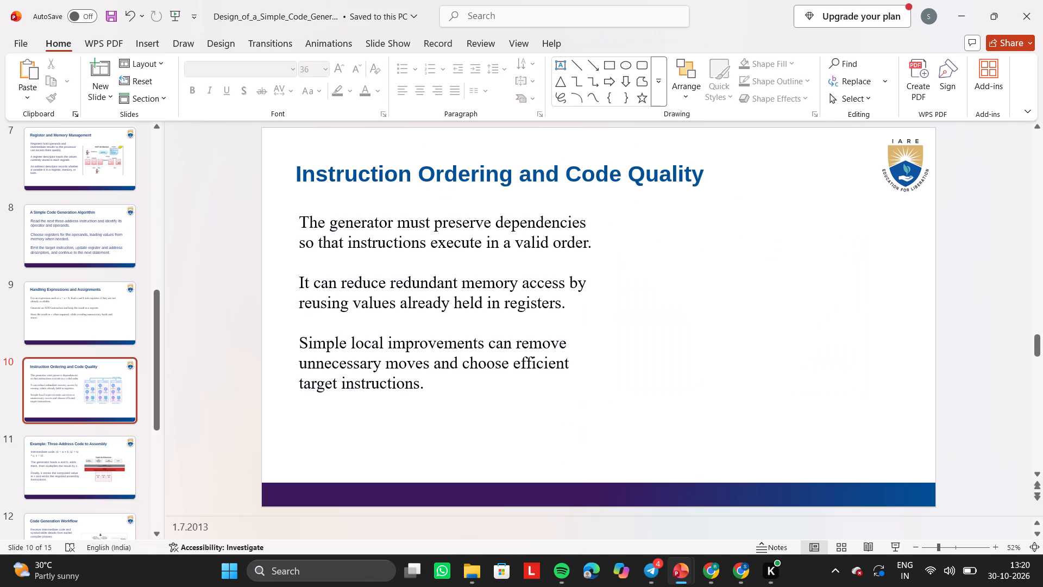
pyautogui.click(528, 394)
pyautogui.moveTo(595, 394); pyautogui.dragTo(839, 433)
# Set all body text on the Example: Three-Address Code to Assembly slide to black Times New Roman, size 36.
pyautogui.click(83, 463)
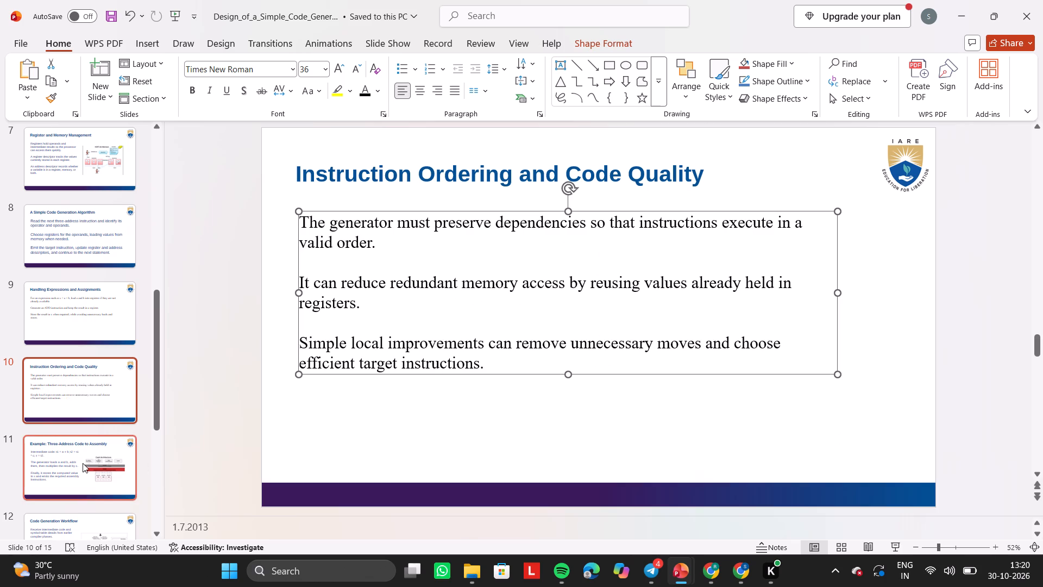
pyautogui.click(378, 373)
pyautogui.hotkey('ctrl', 'a')
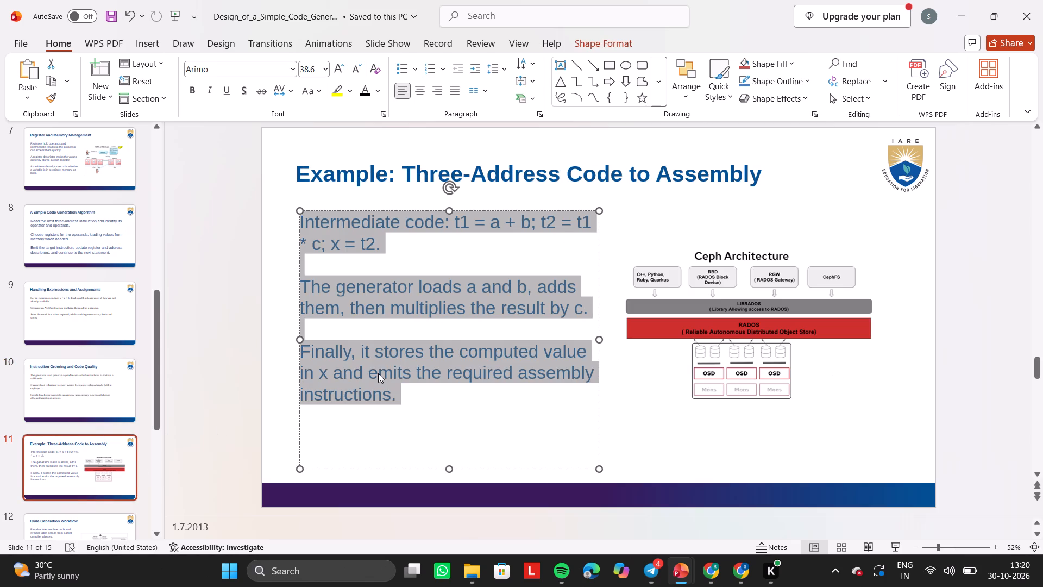
pyautogui.rightClick(373, 371)
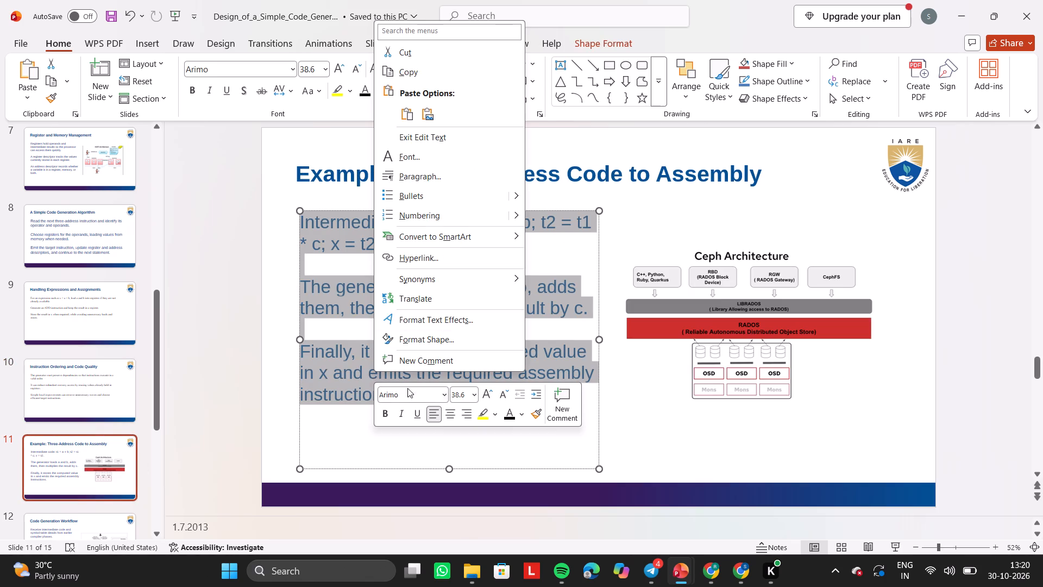
pyautogui.click(405, 398)
pyautogui.write('ti')
pyautogui.press('Return')
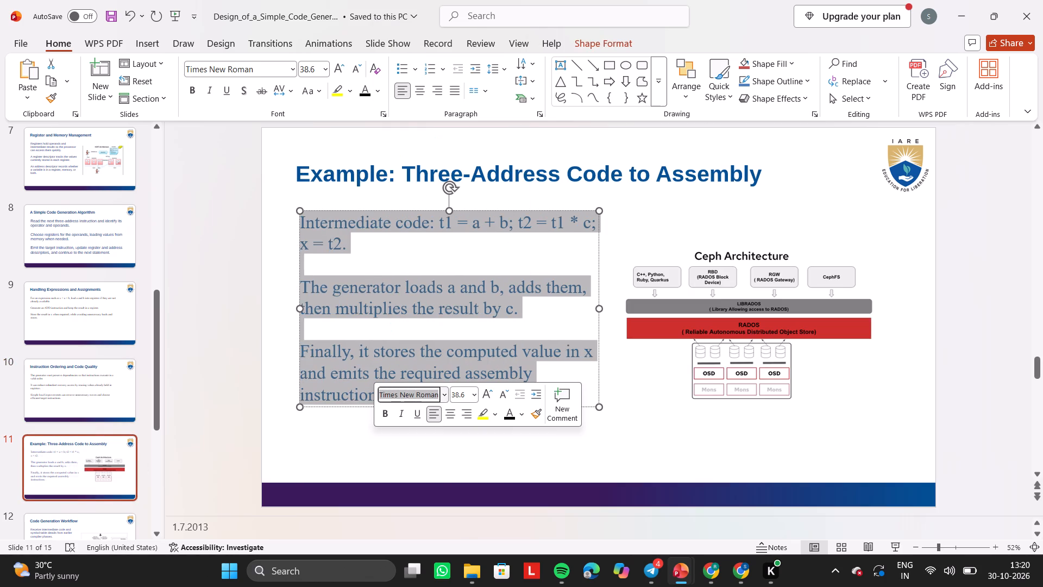
pyautogui.click(504, 395)
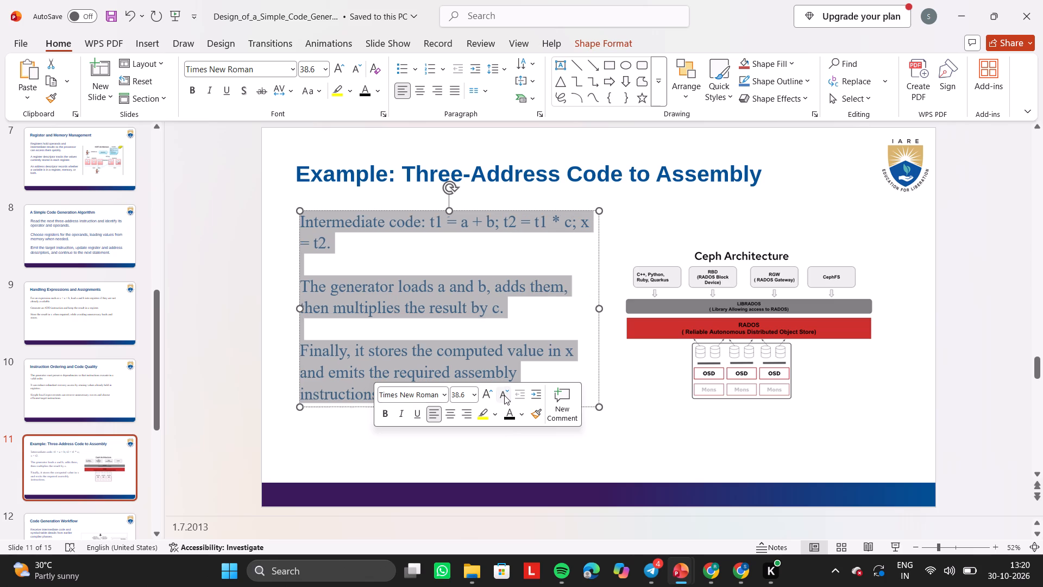
pyautogui.click(510, 422)
# Delete the Ceph Architecture picture from the Three-Address Code to Assembly slide and widen the body text box across the freed space.
pyautogui.click(677, 389)
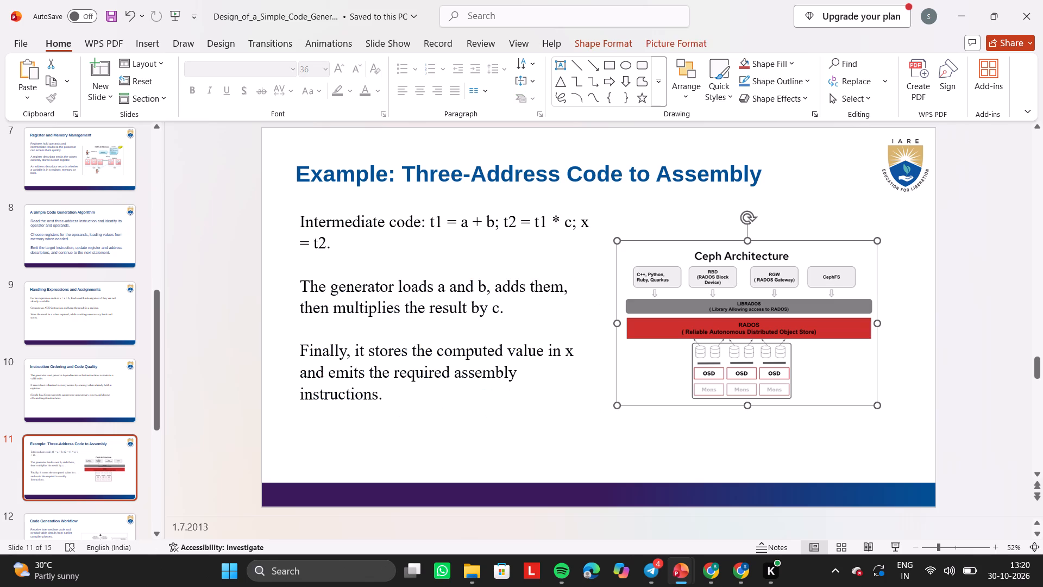
pyautogui.press('Delete')
pyautogui.click(554, 411)
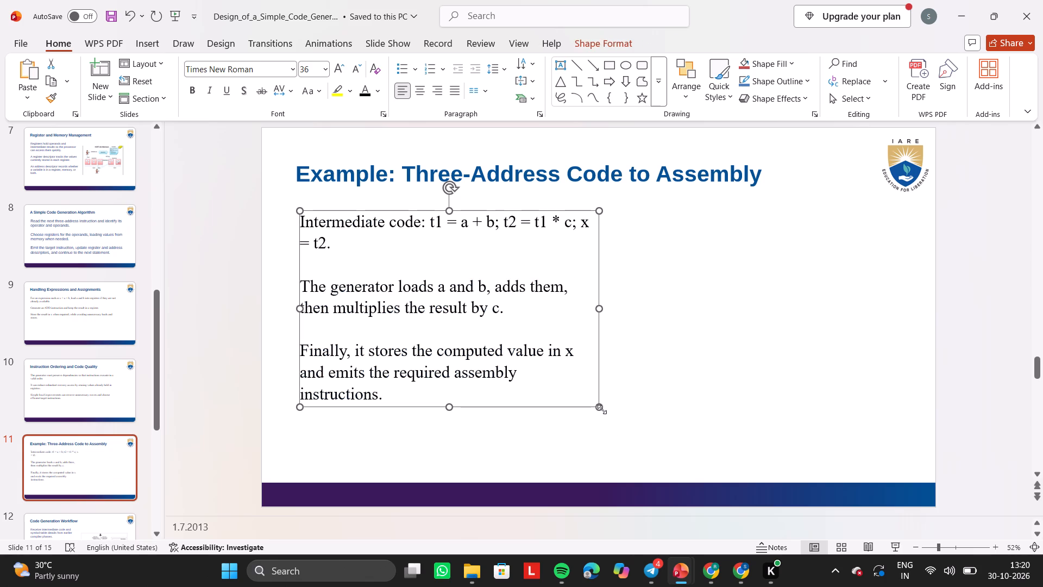
pyautogui.moveTo(601, 409); pyautogui.dragTo(864, 469)
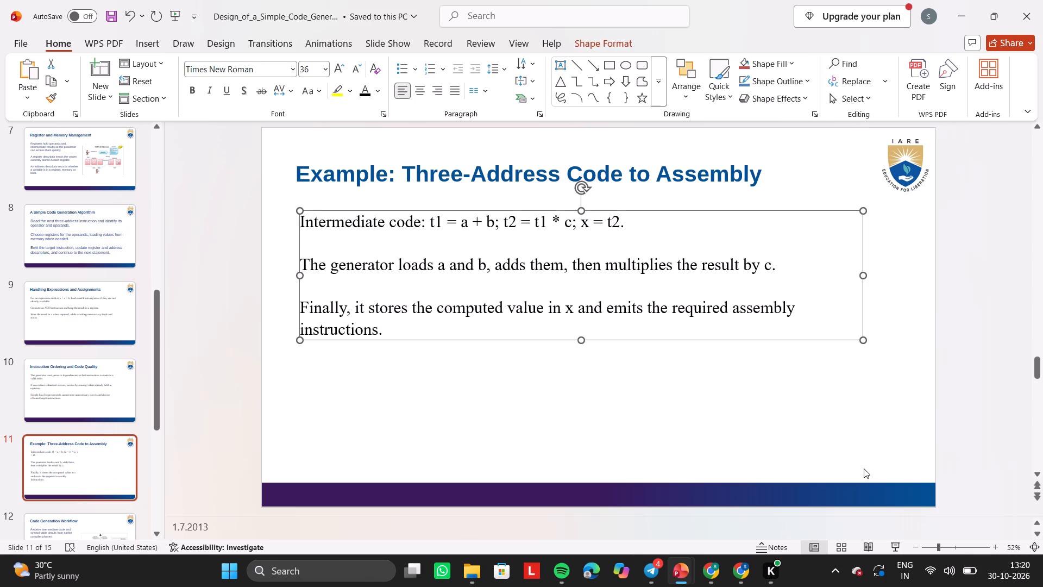
# Set all body text on the Code Generation Workflow slide to black Times New Roman, size 36.
pyautogui.click(62, 521)
pyautogui.click(369, 411)
pyautogui.hotkey('ctrl', 'a')
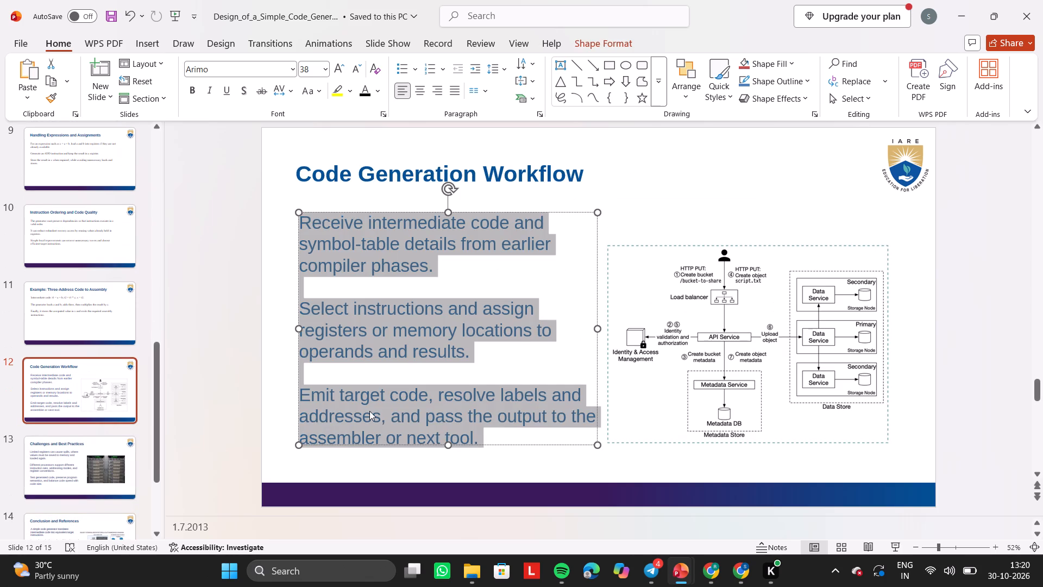
pyautogui.rightClick(369, 411)
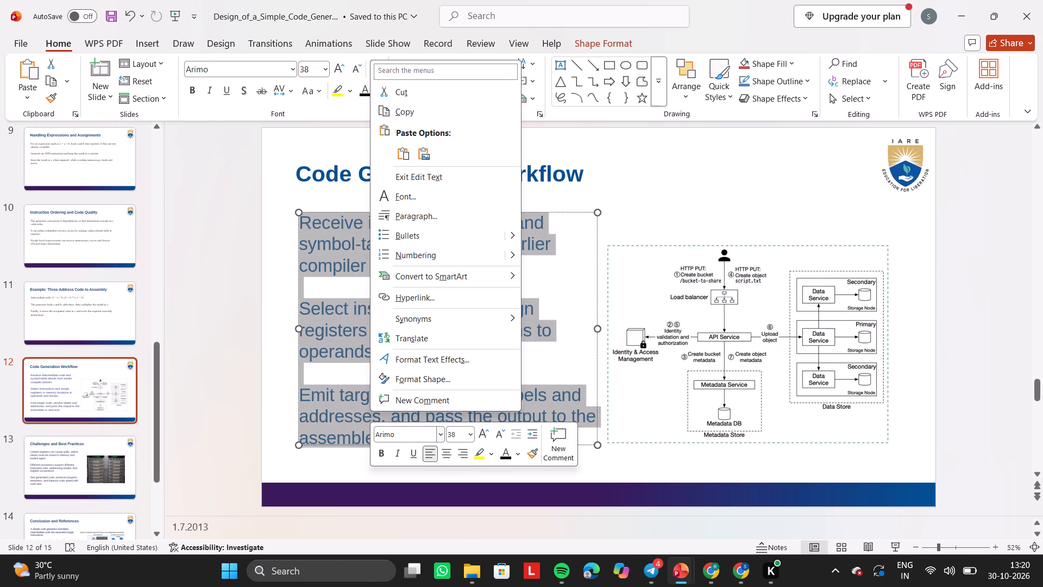
pyautogui.click(413, 431)
pyautogui.write('ti')
pyautogui.press('Return')
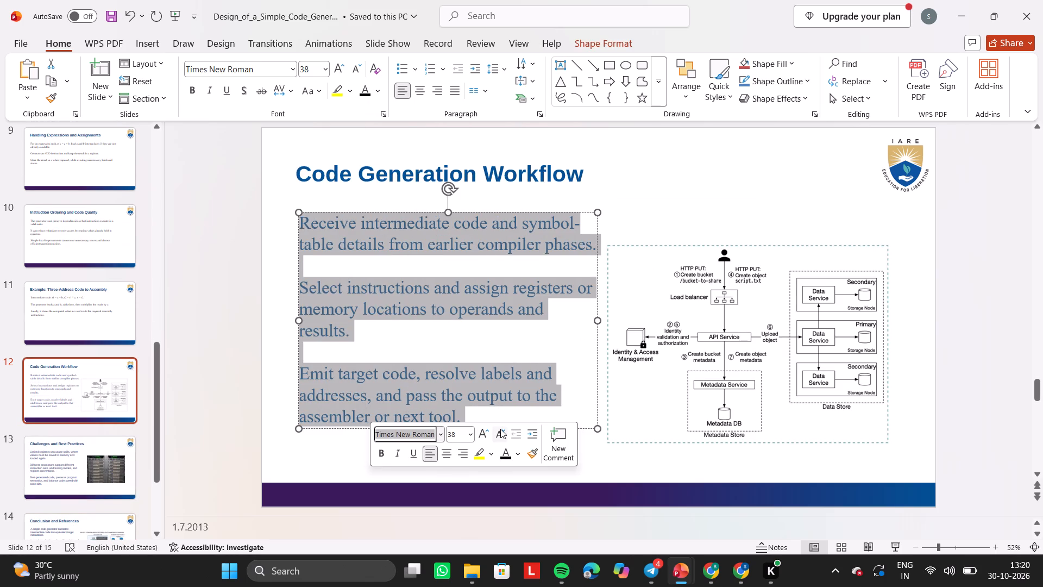
pyautogui.click(501, 429)
pyautogui.click(501, 461)
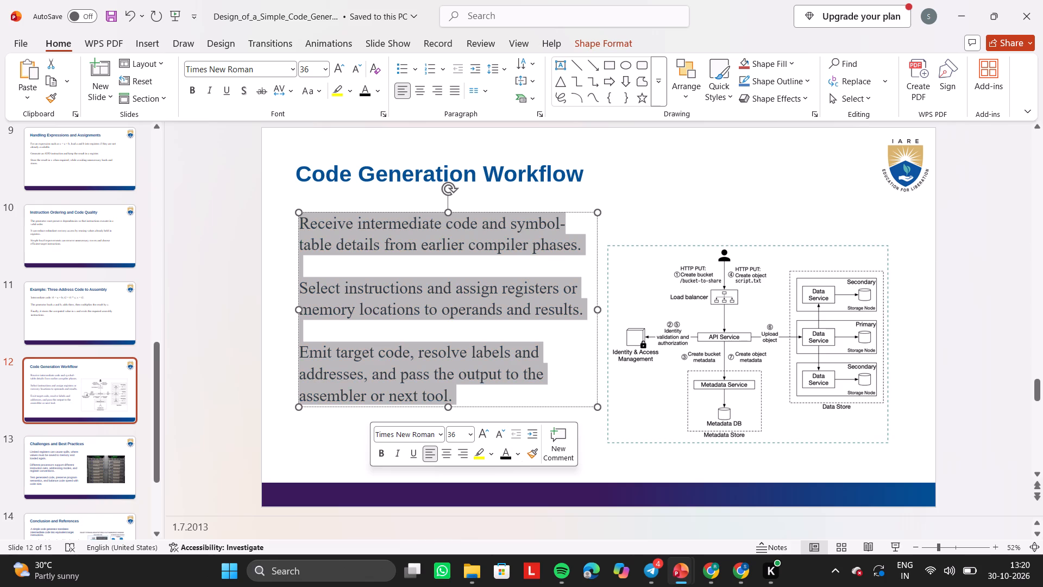
# Delete the storage service diagram from the Code Generation Workflow slide and widen the body text box into the freed space.
pyautogui.click(706, 416)
pyautogui.press('Delete')
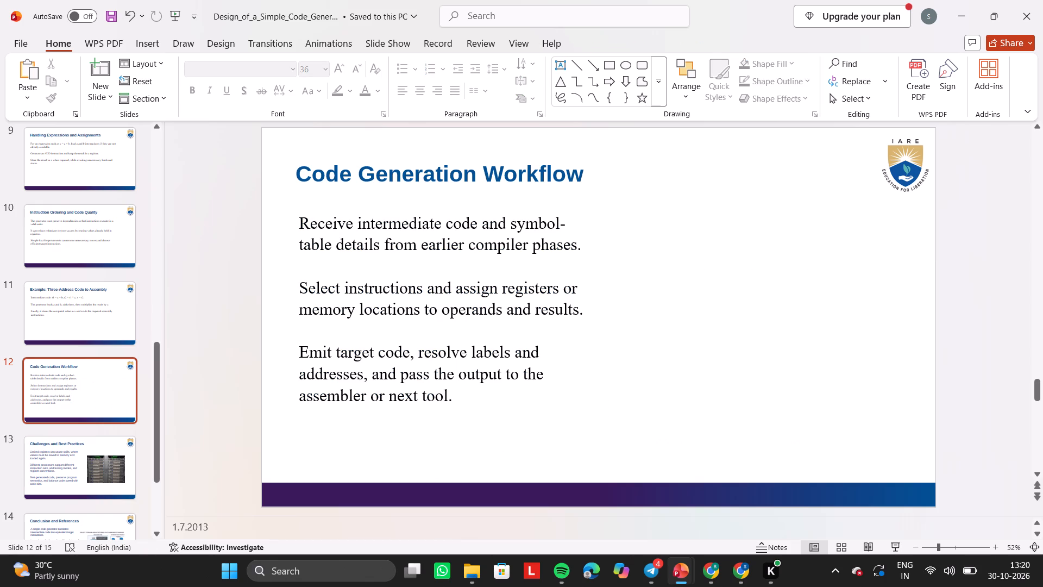
pyautogui.click(591, 403)
pyautogui.moveTo(598, 409); pyautogui.dragTo(688, 432)
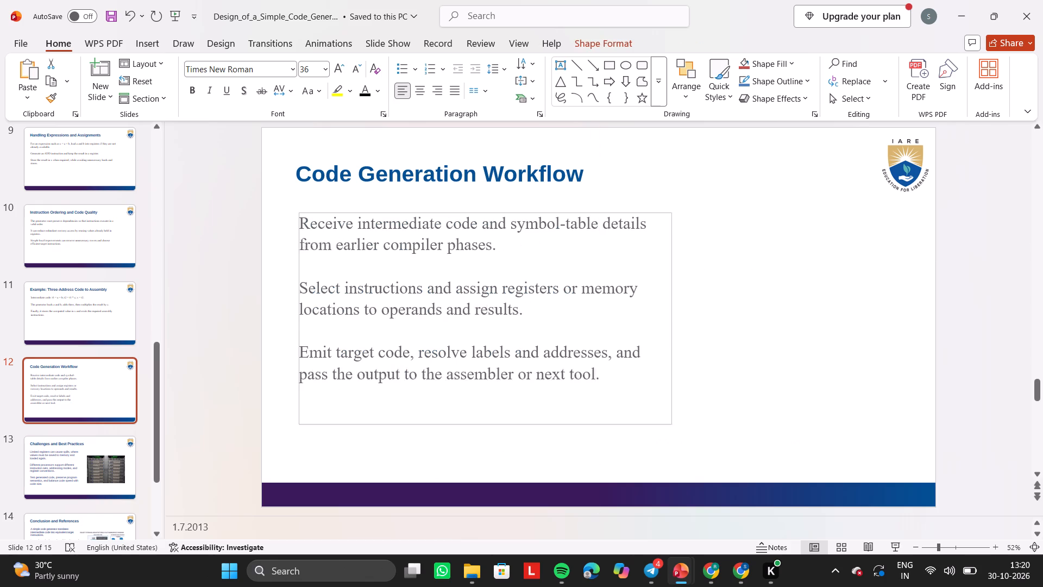
pyautogui.moveTo(688, 432); pyautogui.dragTo(772, 483)
# Set all body text on the Challenges and Best Practices slide to black Times New Roman, size 36.
pyautogui.click(62, 453)
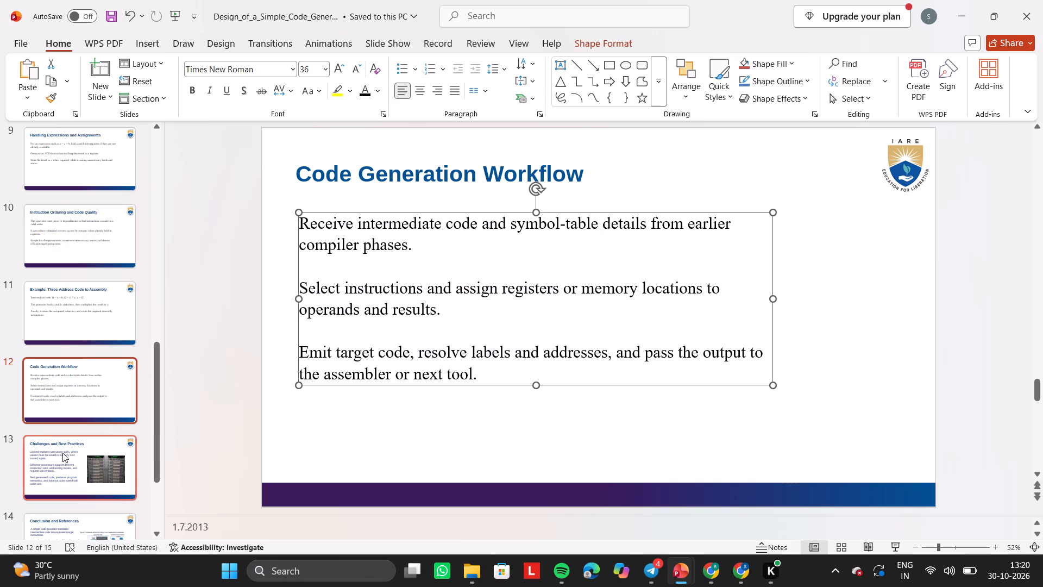
pyautogui.moveTo(311, 439); pyautogui.dragTo(332, 407)
pyautogui.click(332, 407)
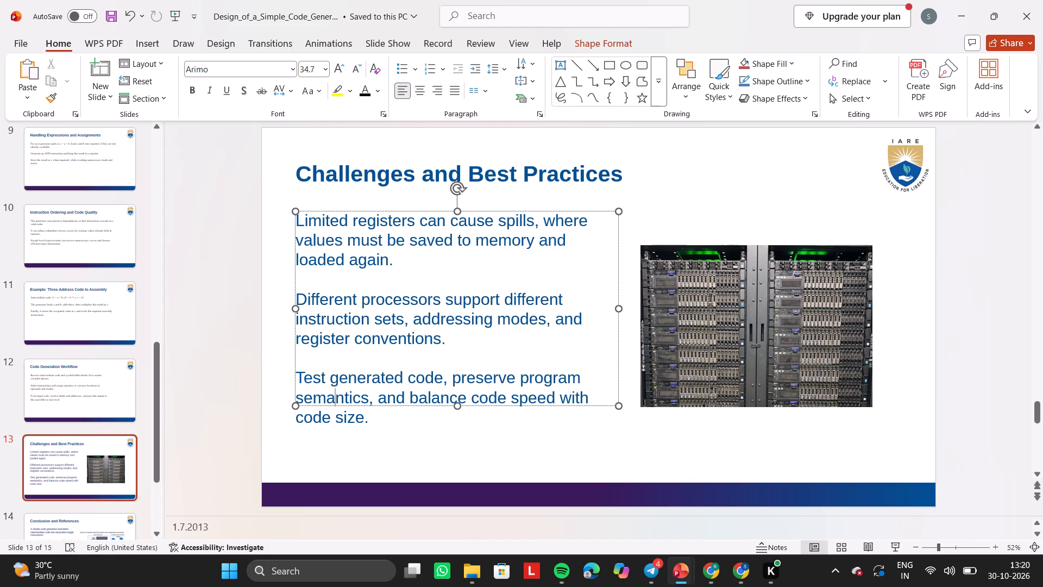
pyautogui.hotkey('ctrl', 'a')
pyautogui.rightClick(332, 407)
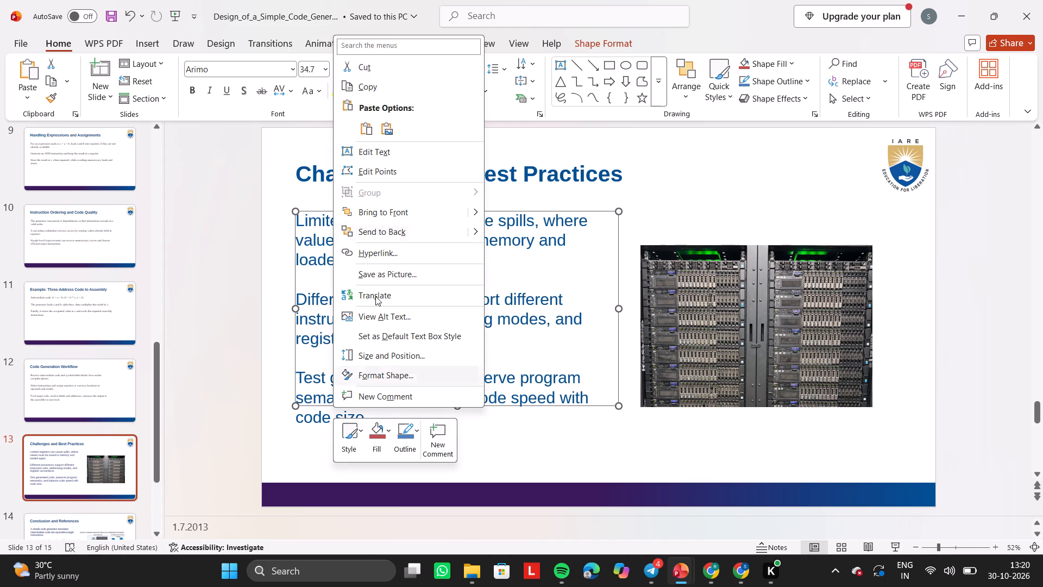
pyautogui.click(293, 252)
pyautogui.click(352, 282)
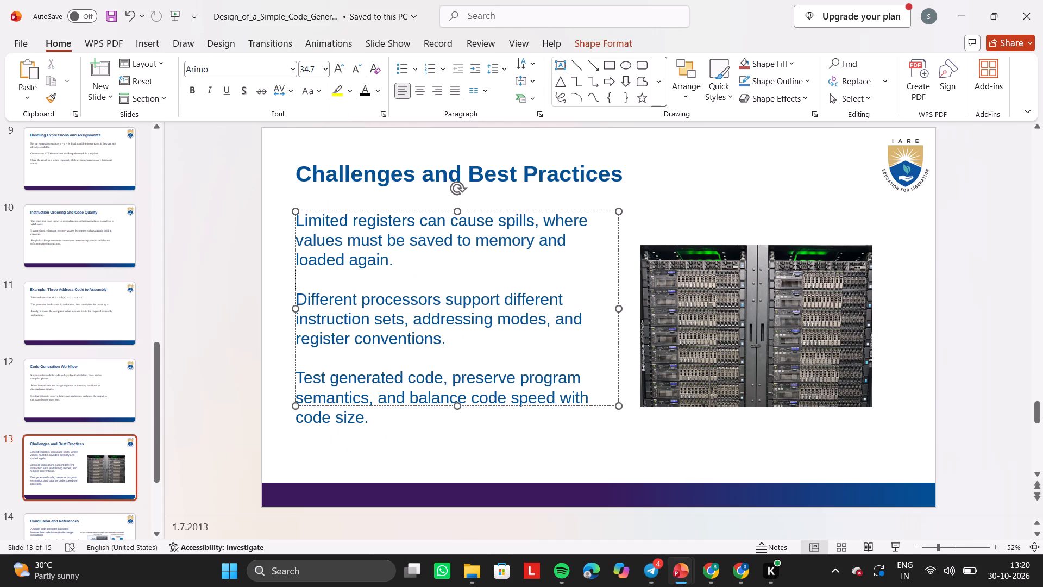
pyautogui.hotkey('ctrl', 'a')
pyautogui.rightClick(349, 315)
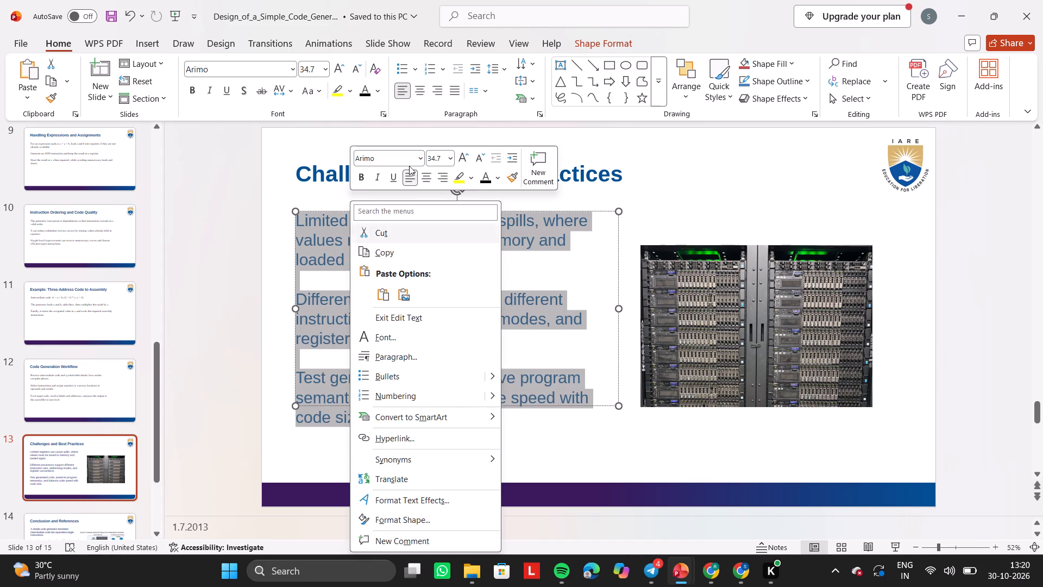
pyautogui.click(397, 159)
pyautogui.write('ti')
pyautogui.press('Return')
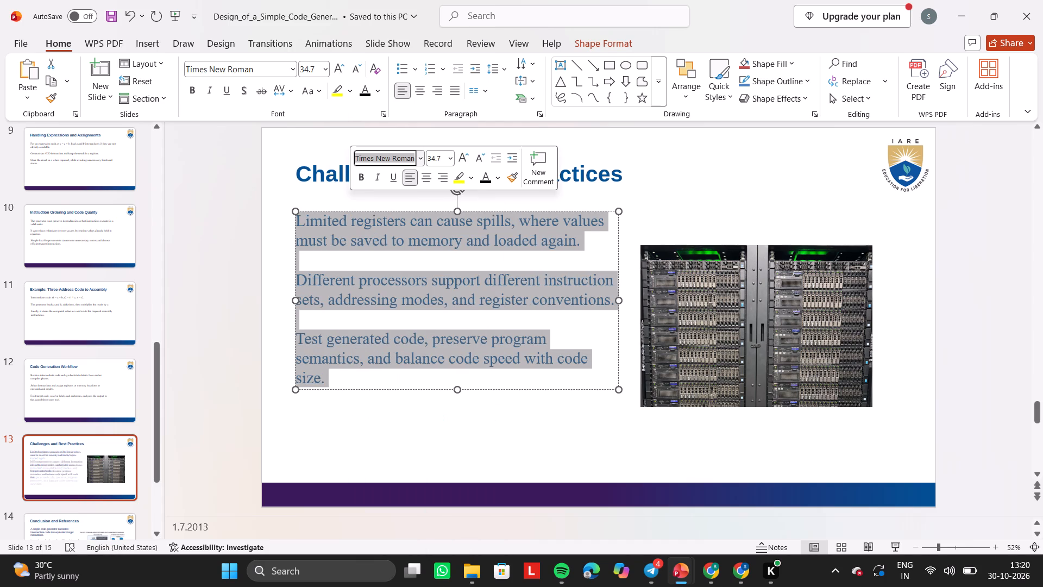
pyautogui.click(464, 159)
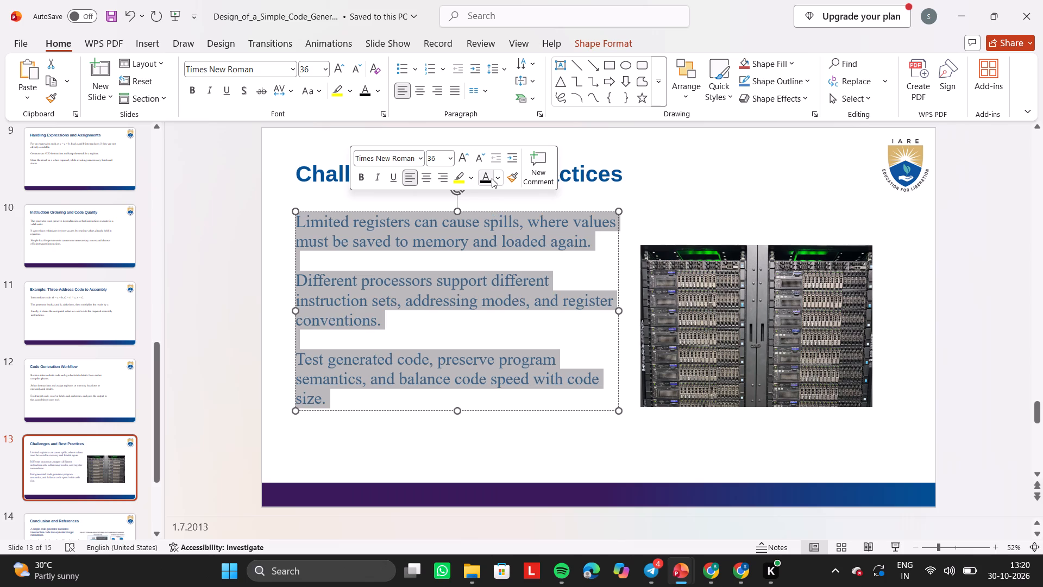
pyautogui.click(487, 177)
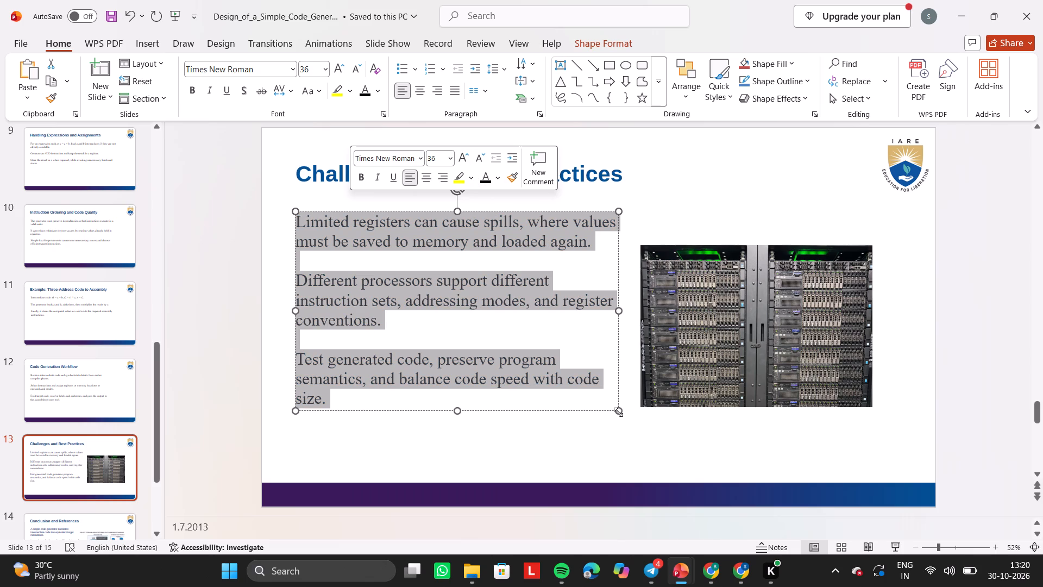
# Widen the Challenges and Best Practices slide's body text box and delete the server rack picture.
pyautogui.moveTo(618, 412); pyautogui.dragTo(820, 427)
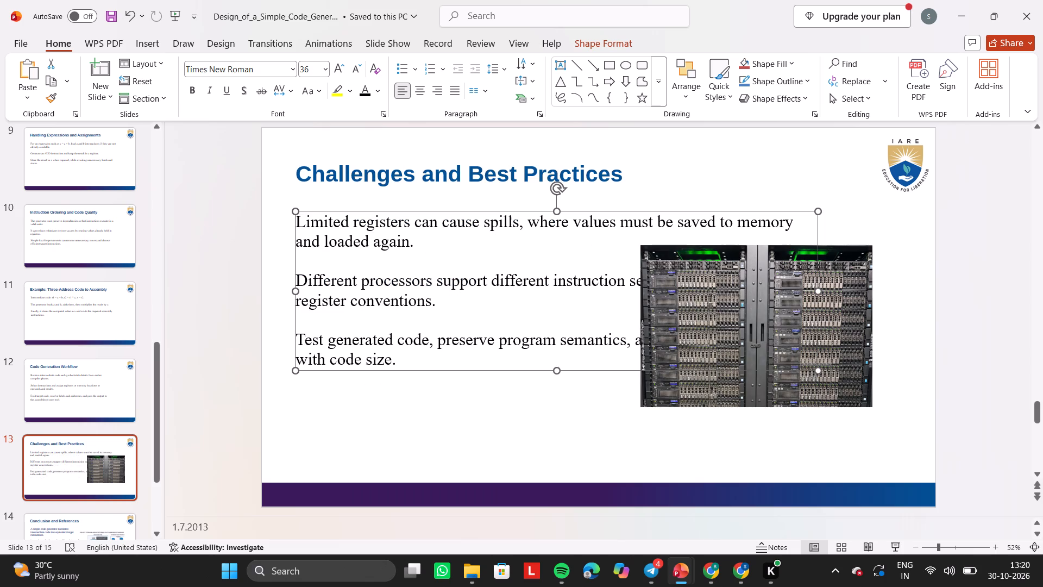
pyautogui.click(851, 384)
pyautogui.press('Delete')
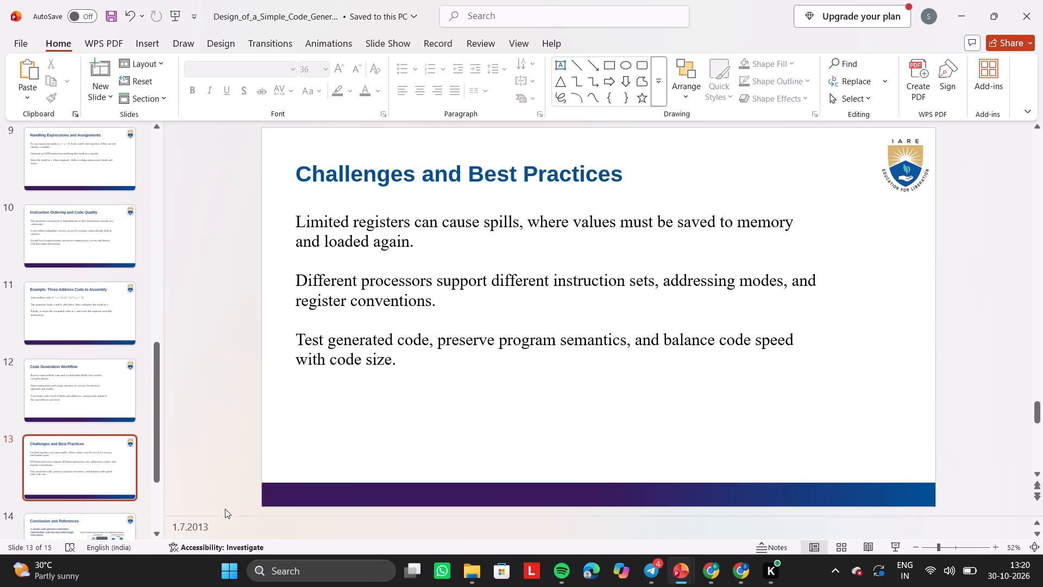
# Set all body text on the Conclusion and References slide to black Times New Roman, size 36.
pyautogui.scroll(-4, 125, 494)
pyautogui.click(108, 403)
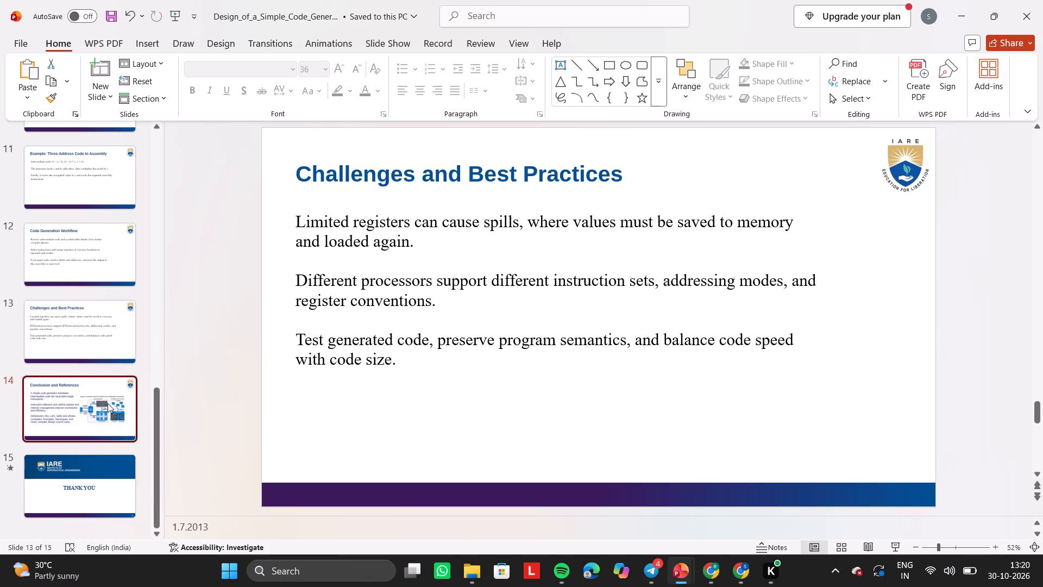
pyautogui.click(370, 367)
pyautogui.hotkey('ctrl', 'a')
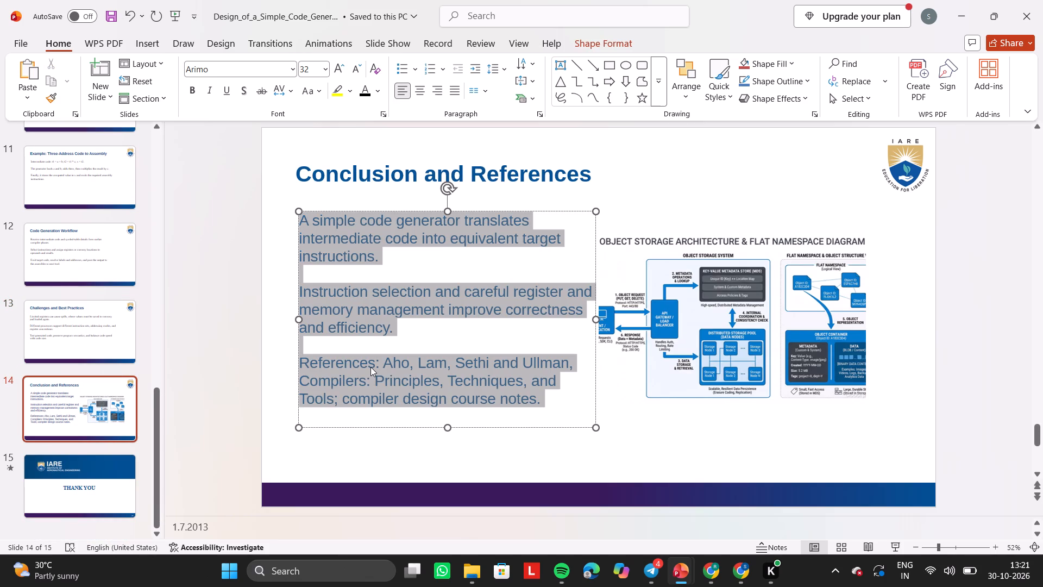
pyautogui.rightClick(367, 379)
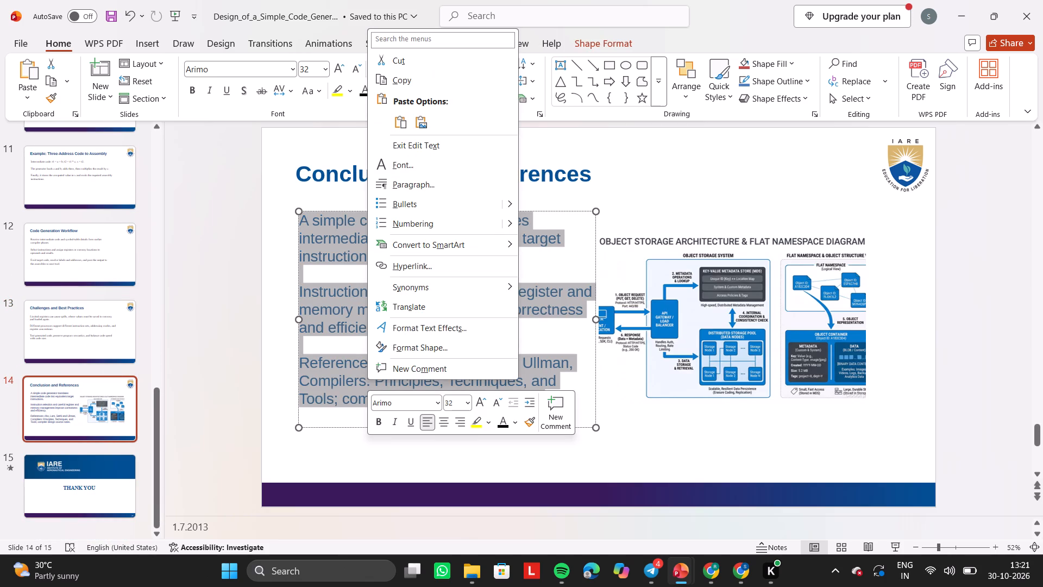
pyautogui.click(415, 401)
pyautogui.write('ti')
pyautogui.press('Return')
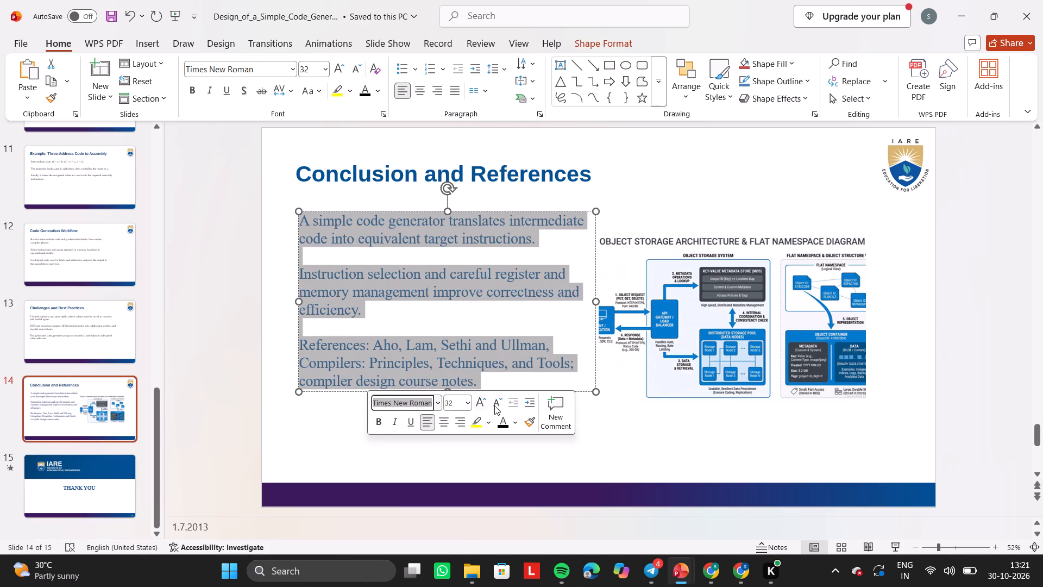
pyautogui.click(485, 403)
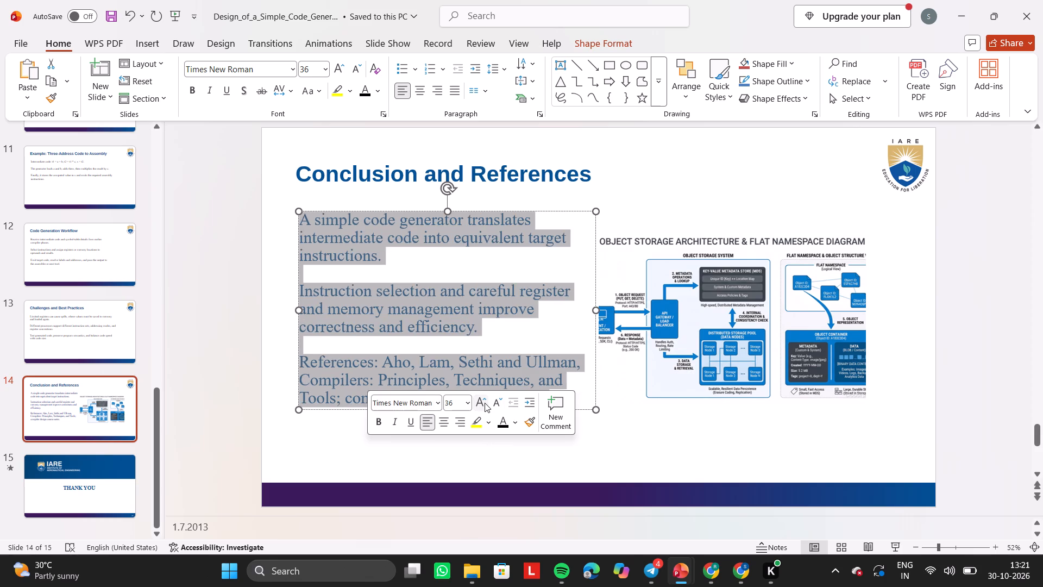
pyautogui.click(485, 403)
pyautogui.click(493, 403)
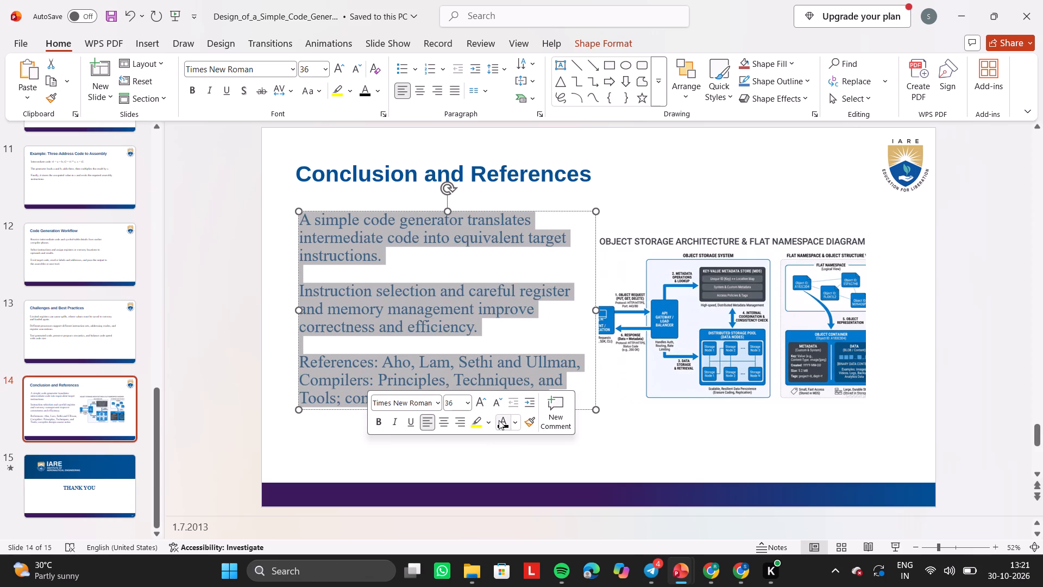
pyautogui.click(499, 420)
# Widen the Conclusion and References slide's body text box and delete the object storage architecture diagram.
pyautogui.moveTo(597, 409); pyautogui.dragTo(757, 439)
pyautogui.click(817, 397)
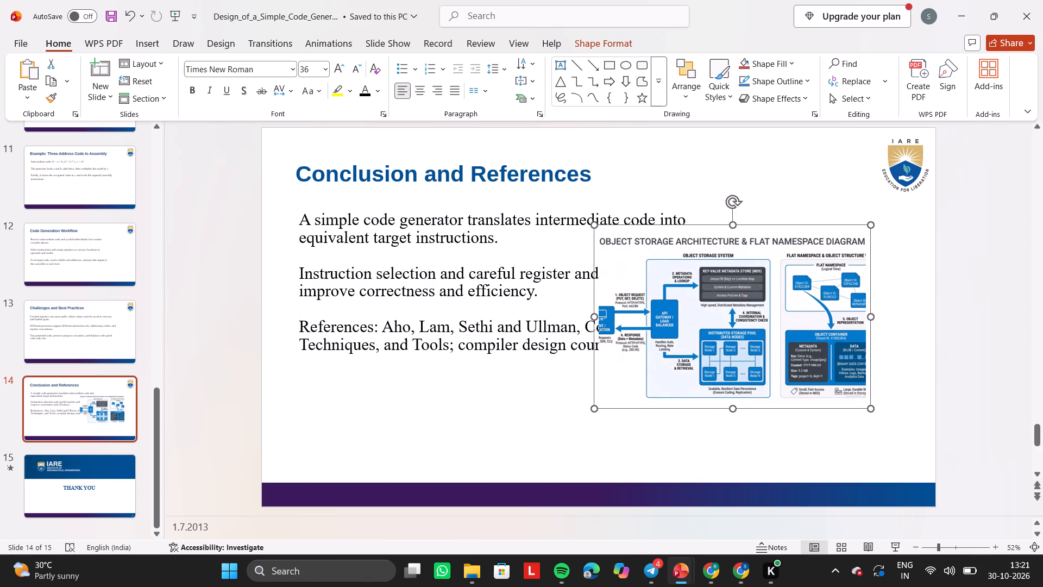
pyautogui.press('Delete')
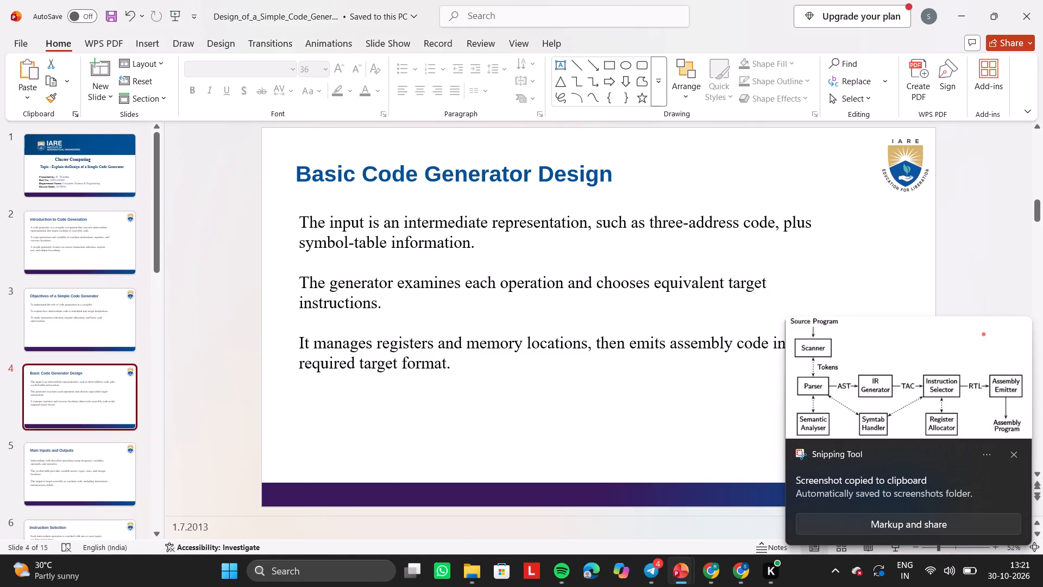
pyautogui.click(690, 430)
pyautogui.click(861, 271)
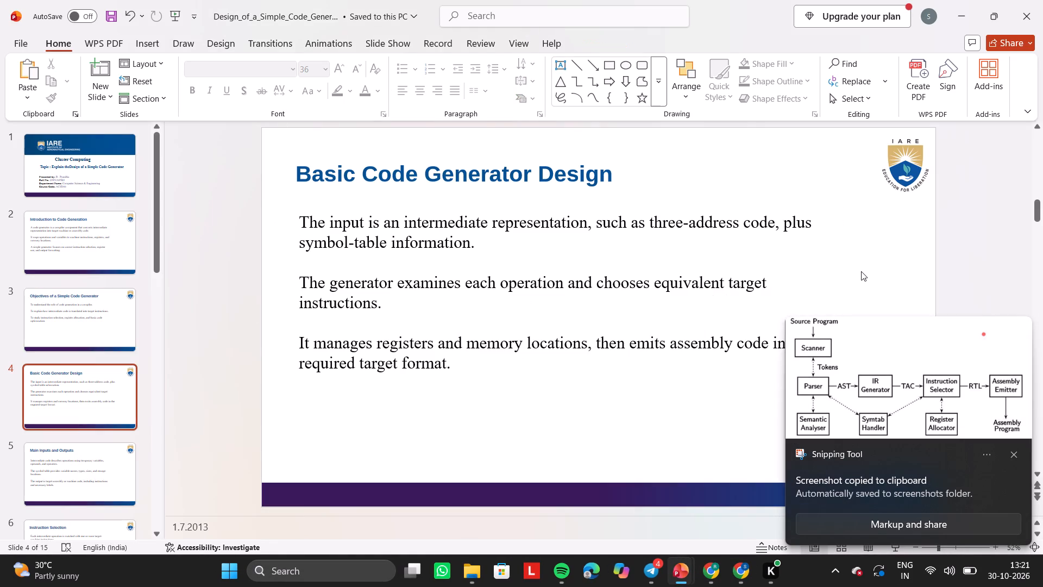
pyautogui.click(700, 379)
pyautogui.doubleClick(700, 379)
pyautogui.click(1014, 453)
pyautogui.click(796, 383)
pyautogui.click(818, 340)
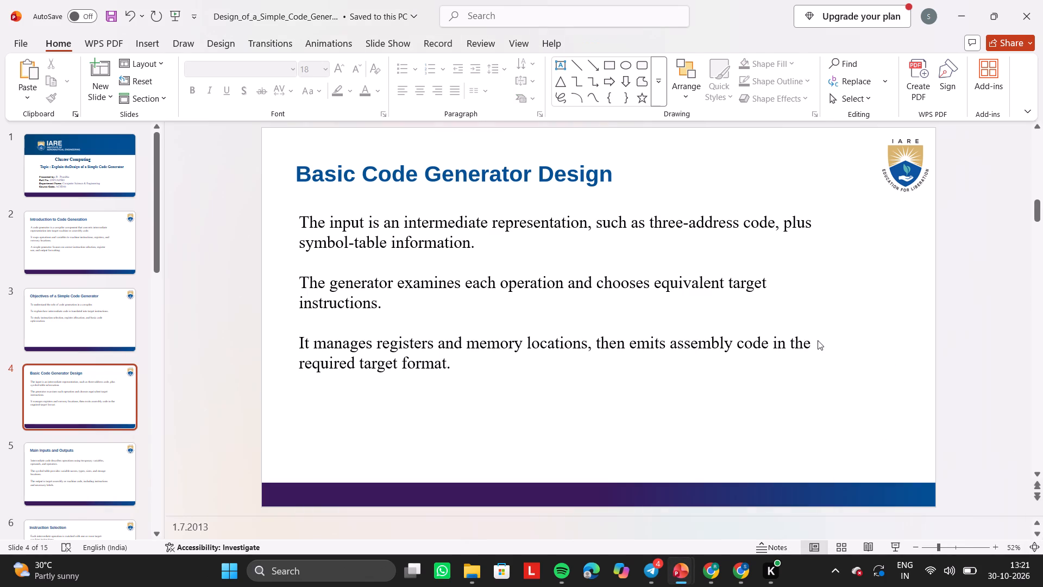
pyautogui.click(764, 326)
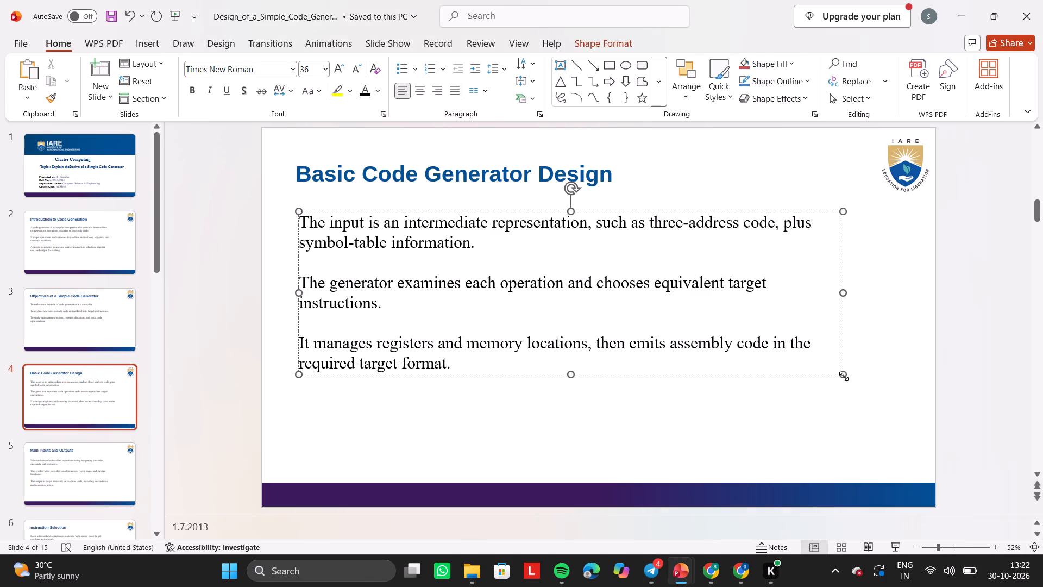
pyautogui.moveTo(844, 376); pyautogui.dragTo(705, 415)
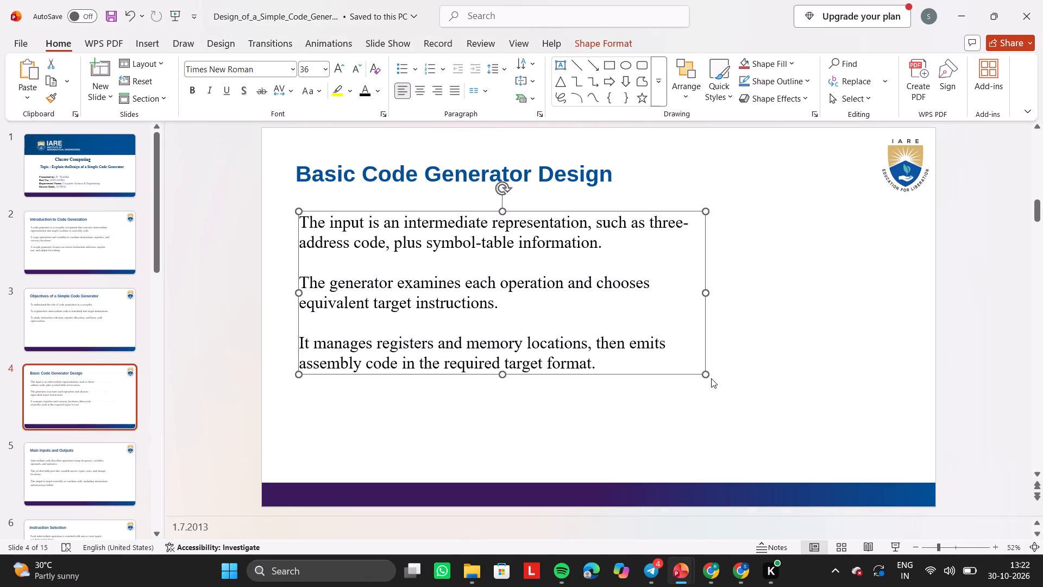
pyautogui.moveTo(706, 376); pyautogui.dragTo(664, 409)
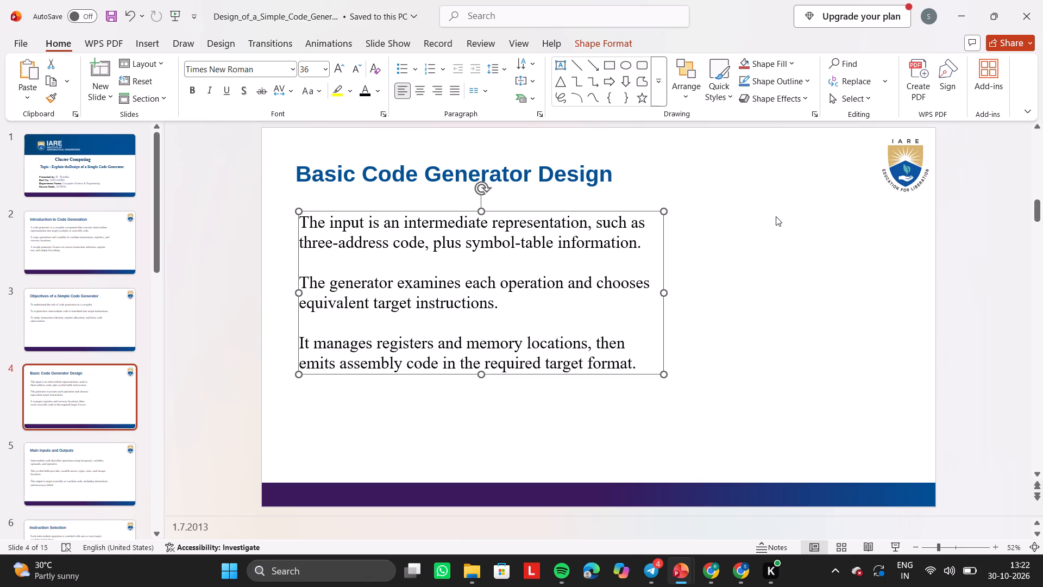
# Paste the captured architecture diagram, shrink it to about 9.8 by 18.4 cm and place it to the right of the body text.
pyautogui.click(776, 216)
pyautogui.click(714, 243)
pyautogui.hotkey('ctrl', 'v')
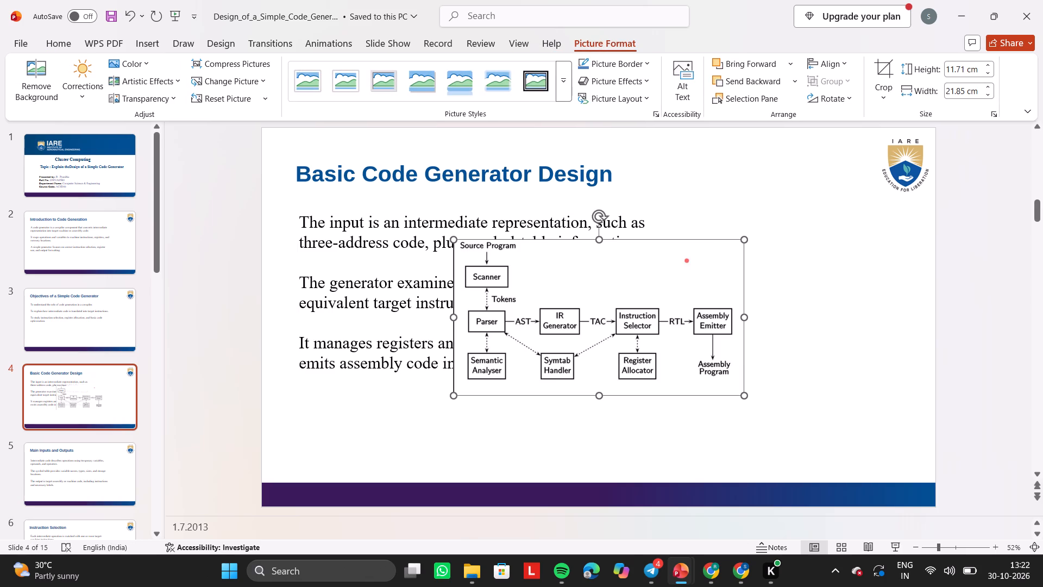
pyautogui.moveTo(573, 278); pyautogui.dragTo(745, 272)
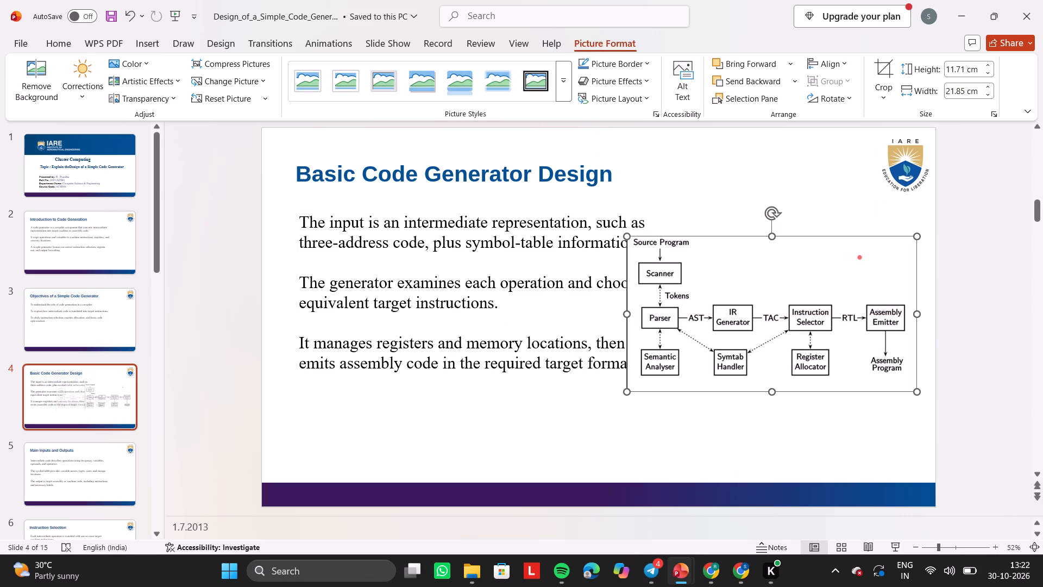
pyautogui.moveTo(629, 238); pyautogui.dragTo(701, 260)
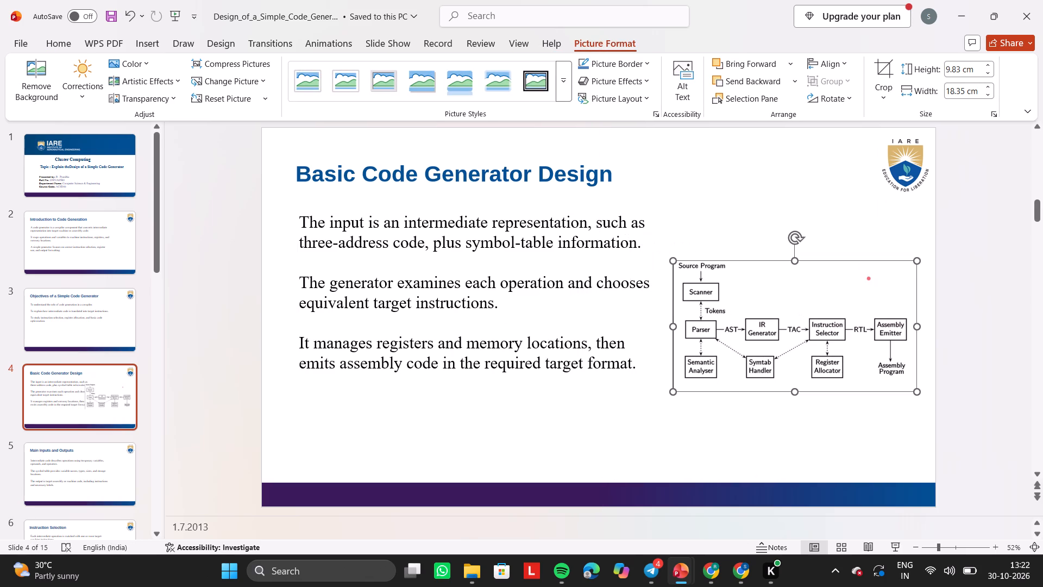
pyautogui.moveTo(721, 346); pyautogui.dragTo(704, 320)
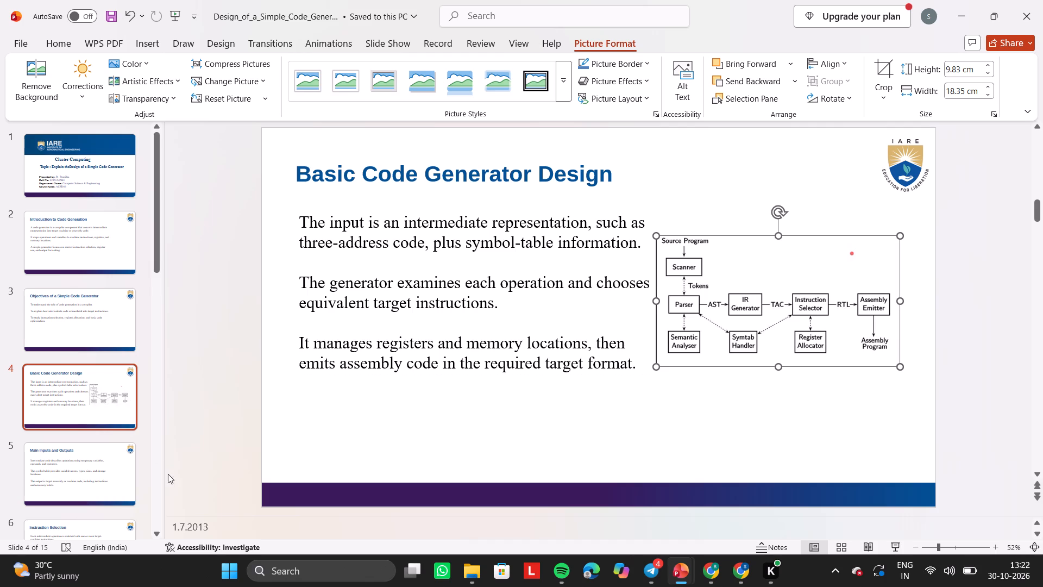
# Narrow the body text box on the Example: Three-Address Code to Assembly slide to free space on its right side.
pyautogui.scroll(-6, 81, 456)
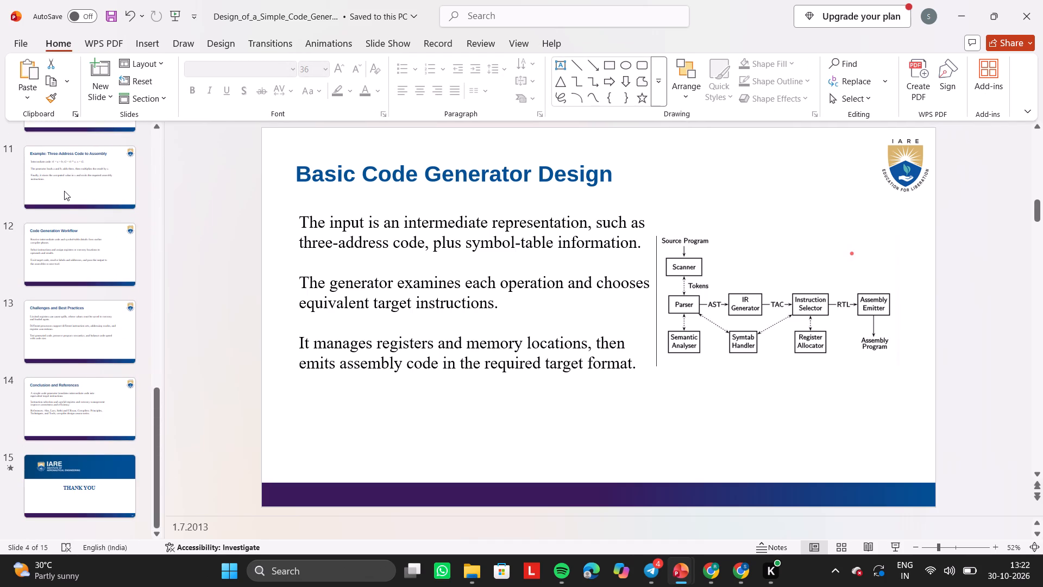
pyautogui.click(64, 191)
pyautogui.click(483, 308)
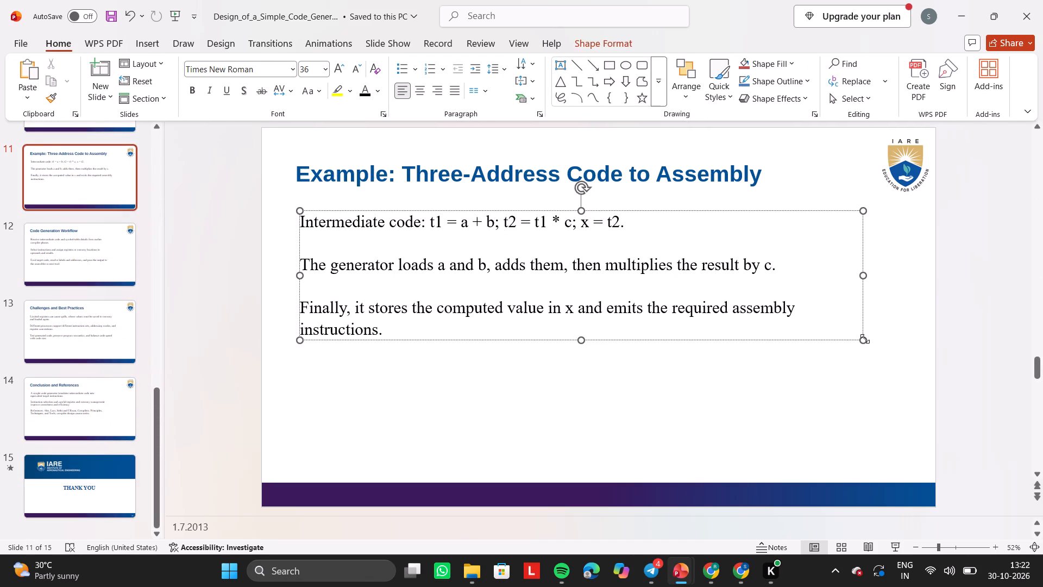
pyautogui.moveTo(863, 339); pyautogui.dragTo(668, 424)
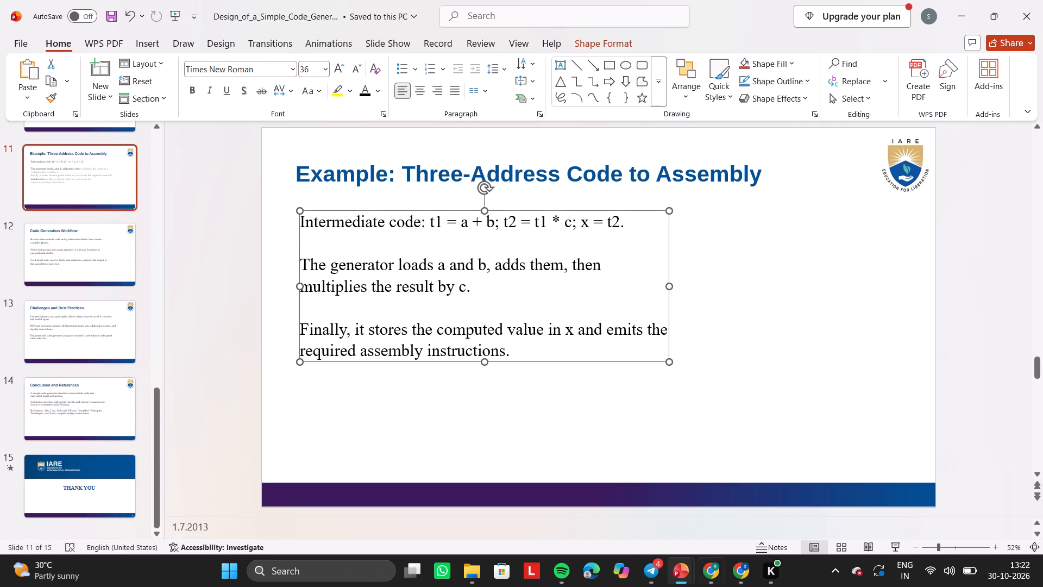
# Switch to ChatGPT in Chrome, enlarge the Image 2 Code Generation Example table and capture the whole image as a screen snip.
pyautogui.click(739, 502)
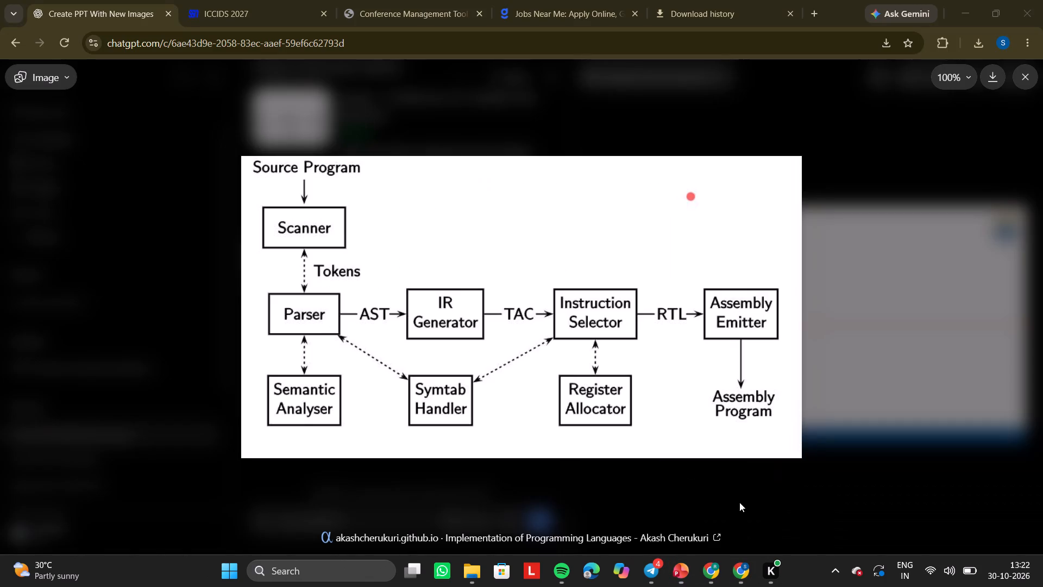
pyautogui.press('Escape')
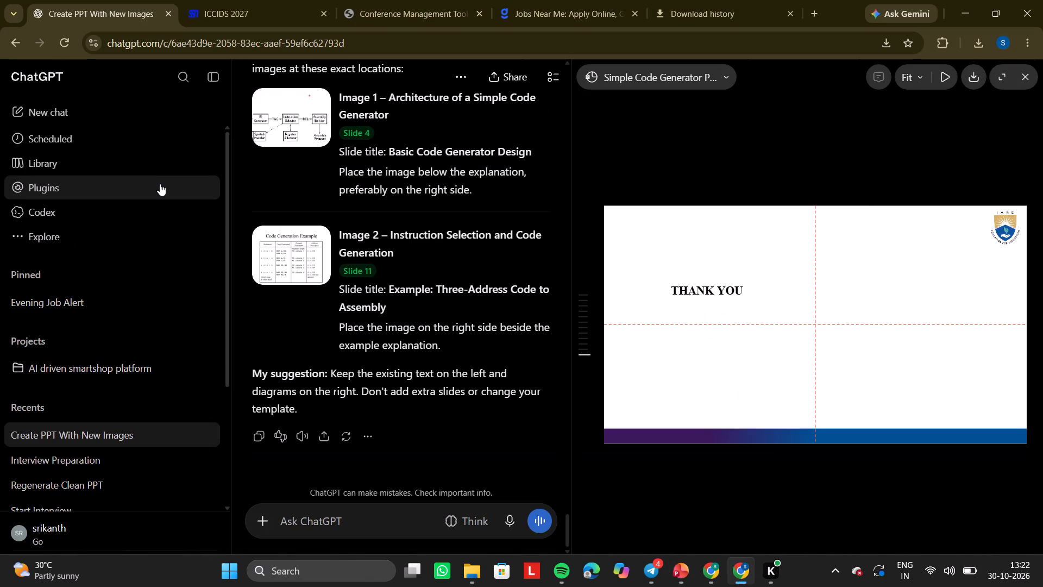
pyautogui.click(295, 253)
pyautogui.press('shift+super+s')
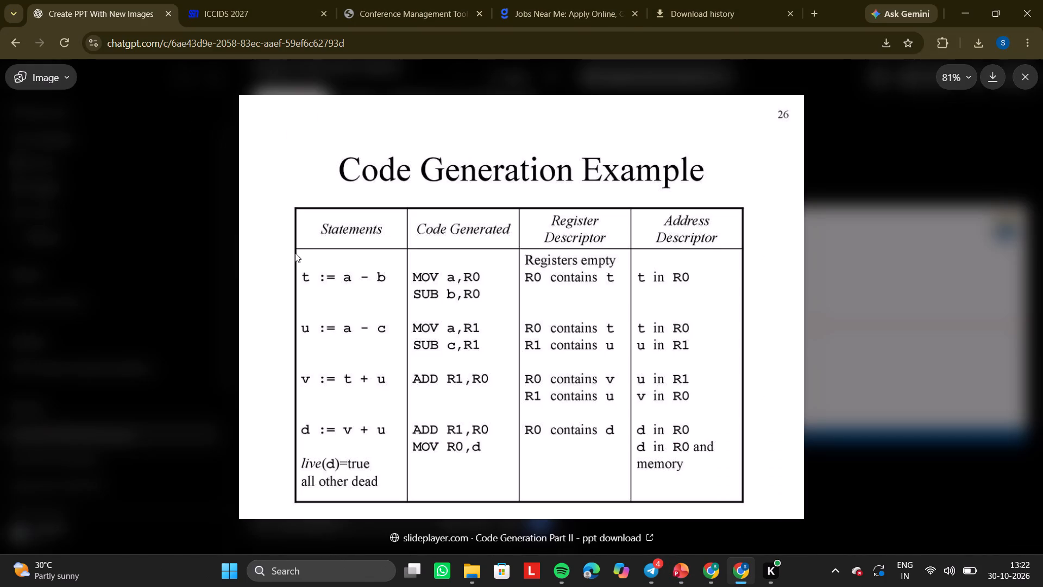
pyautogui.moveTo(240, 95); pyautogui.dragTo(694, 586)
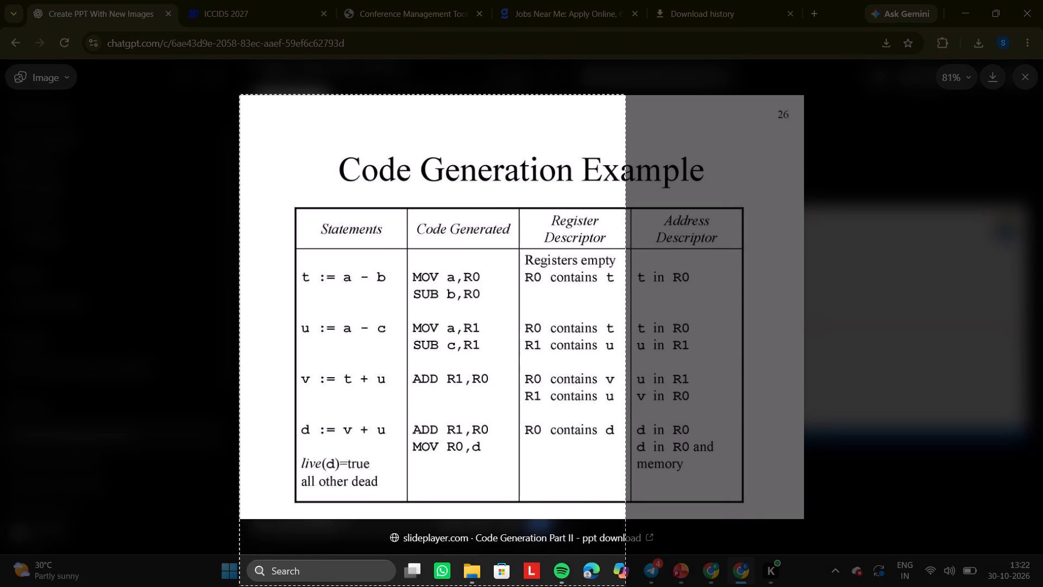
pyautogui.moveTo(694, 586); pyautogui.dragTo(806, 521)
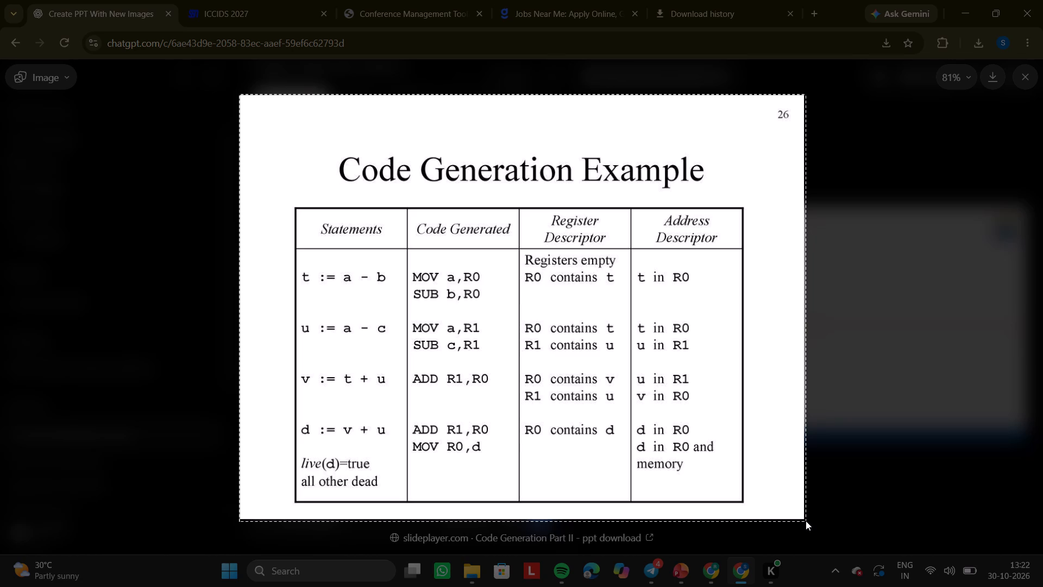
pyautogui.moveTo(806, 521); pyautogui.dragTo(801, 519)
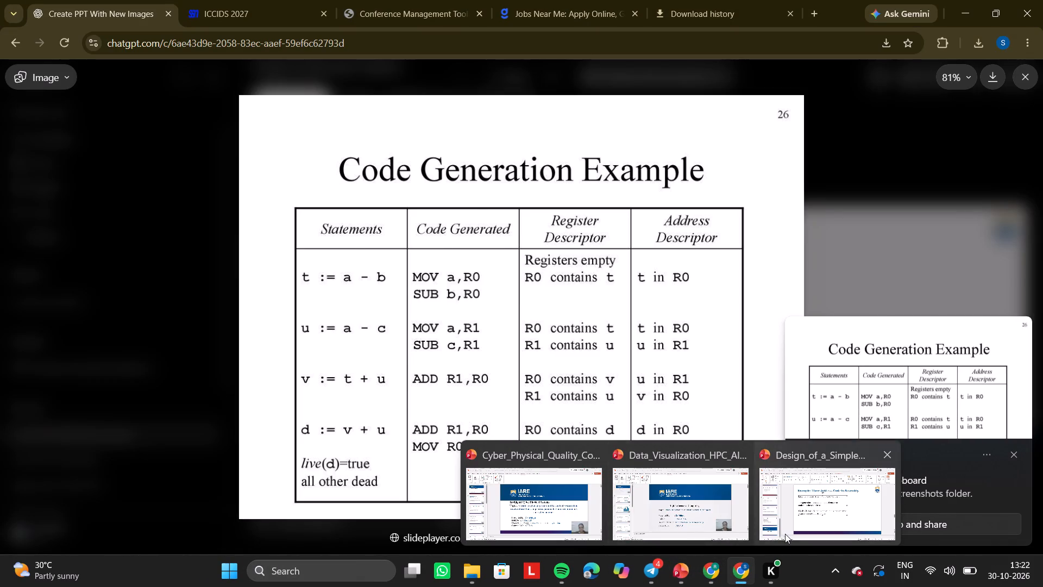
# Back in PowerPoint, paste the Code Generation Example snip on slide 11, shrink it to about 13.55 by 17.91 cm and place it right of the text.
pyautogui.click(785, 534)
pyautogui.click(758, 302)
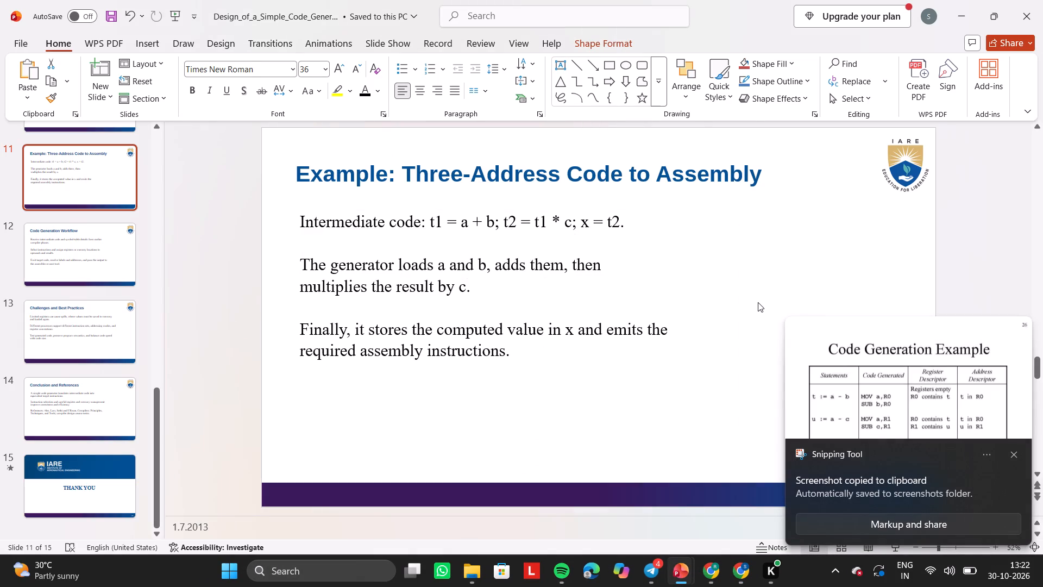
pyautogui.hotkey('ctrl', 'v')
pyautogui.moveTo(620, 266); pyautogui.dragTo(770, 270)
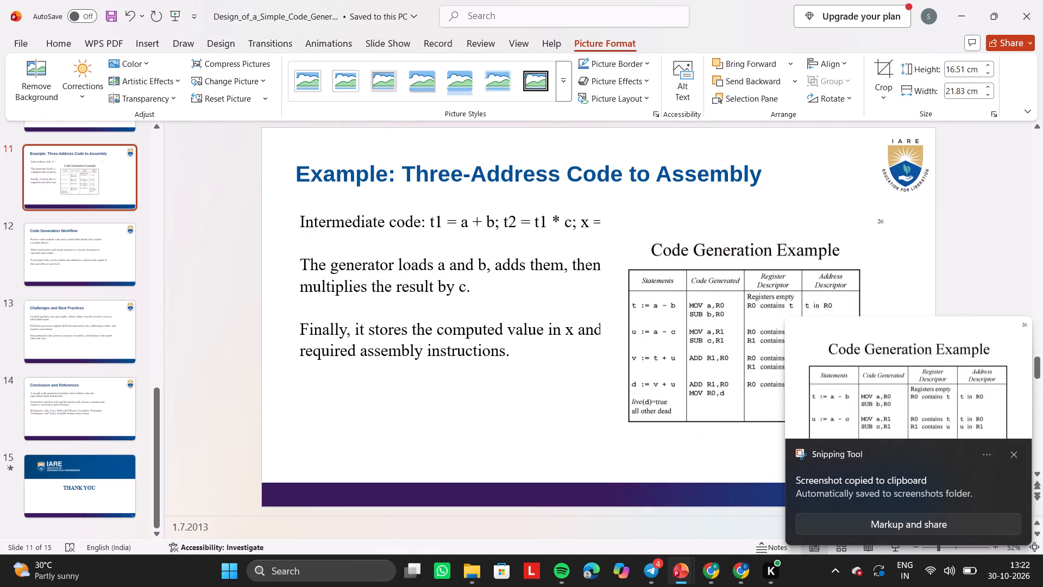
pyautogui.moveTo(770, 270); pyautogui.dragTo(790, 266)
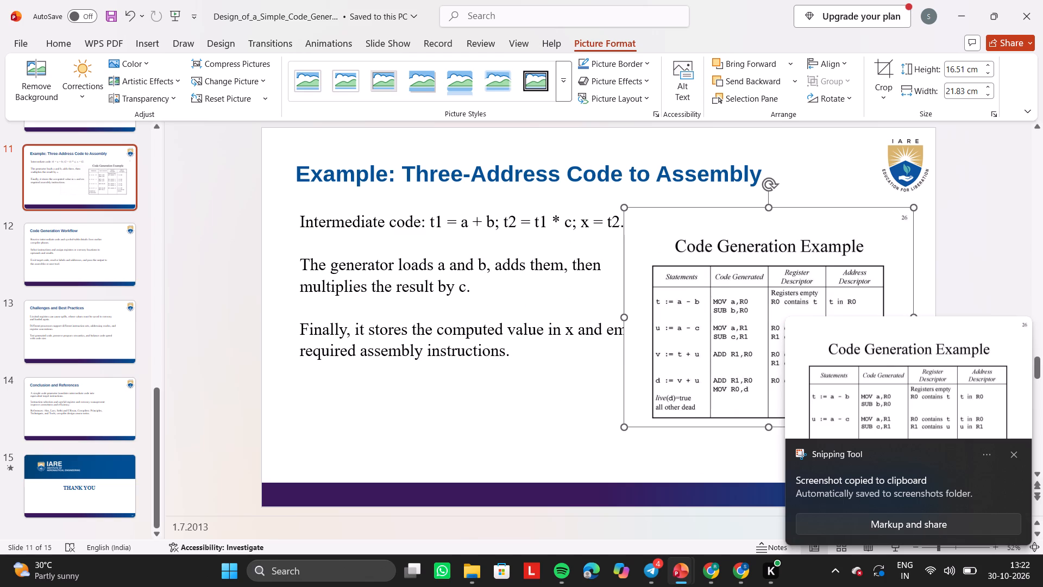
pyautogui.moveTo(624, 208); pyautogui.dragTo(695, 247)
pyautogui.moveTo(746, 399); pyautogui.dragTo(739, 347)
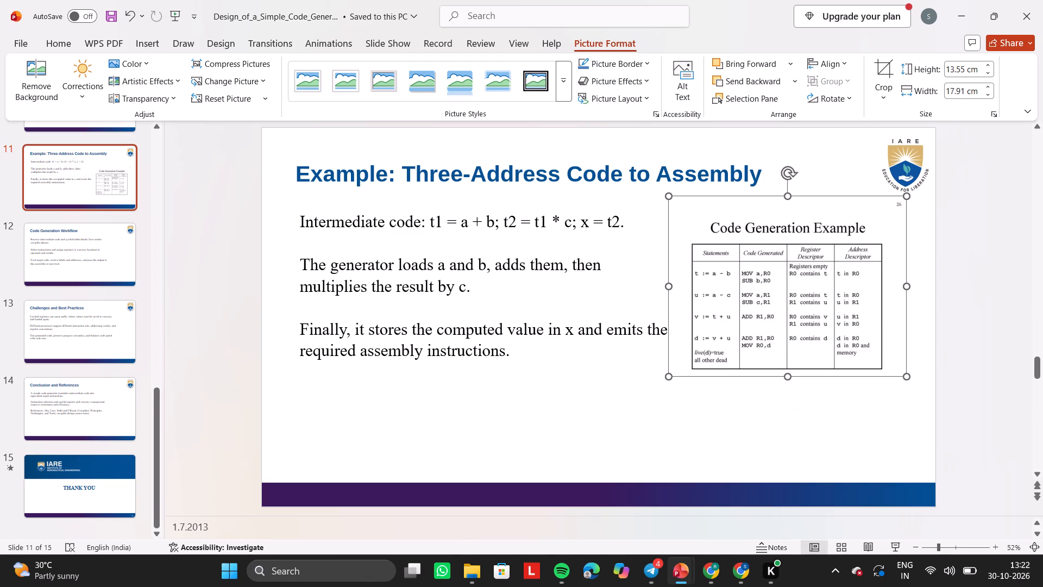
# Go to the Cluster Computing title slide and open the slide show recording view there.
pyautogui.scroll(20, 93, 302)
pyautogui.scroll(20, 93, 302)
pyautogui.scroll(20, 93, 302)
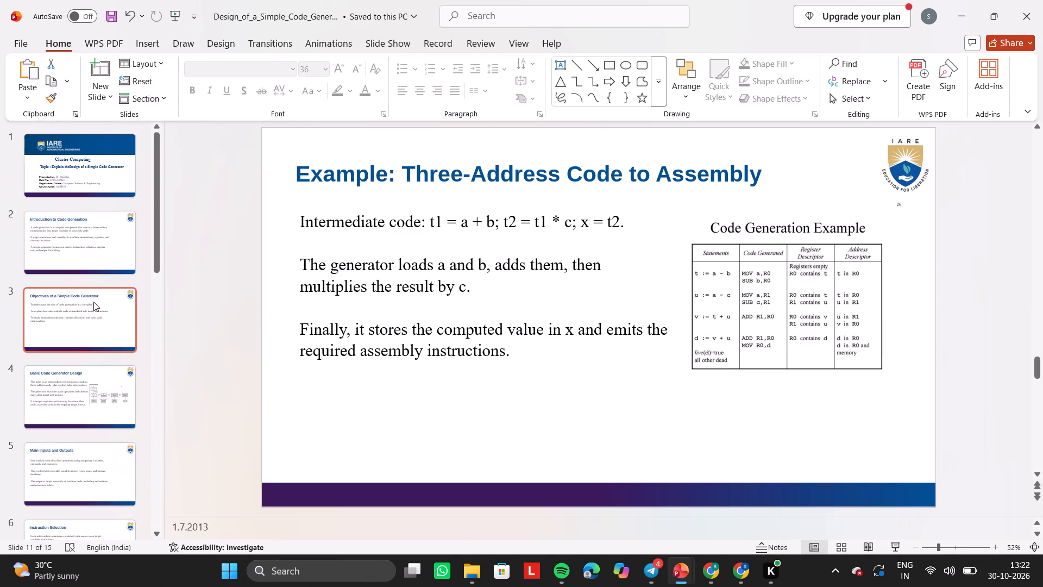
pyautogui.scroll(20, 93, 302)
pyautogui.scroll(20, 93, 302)
pyautogui.scroll(20, 93, 302)
pyautogui.click(46, 193)
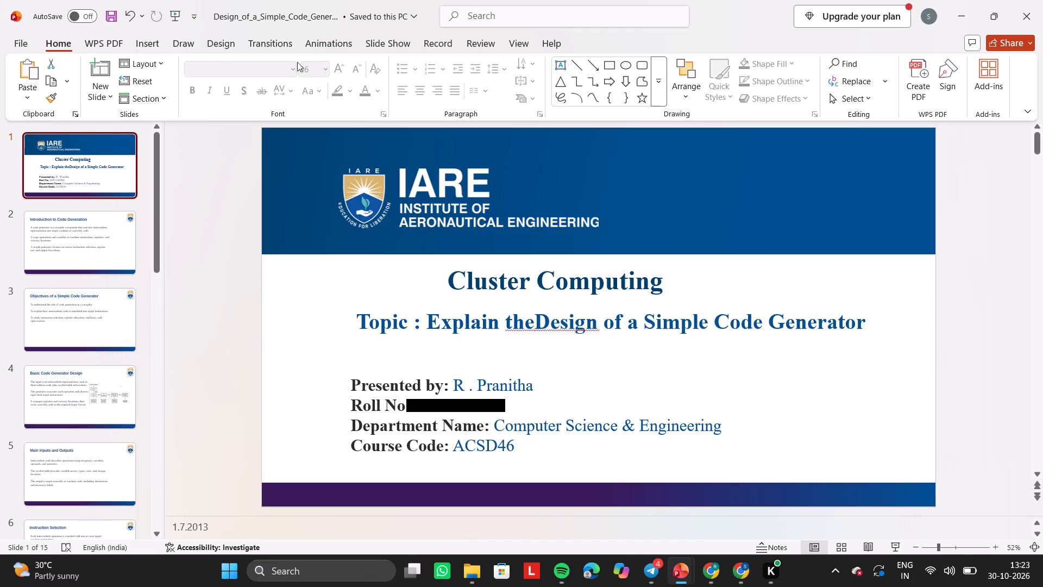
pyautogui.click(436, 43)
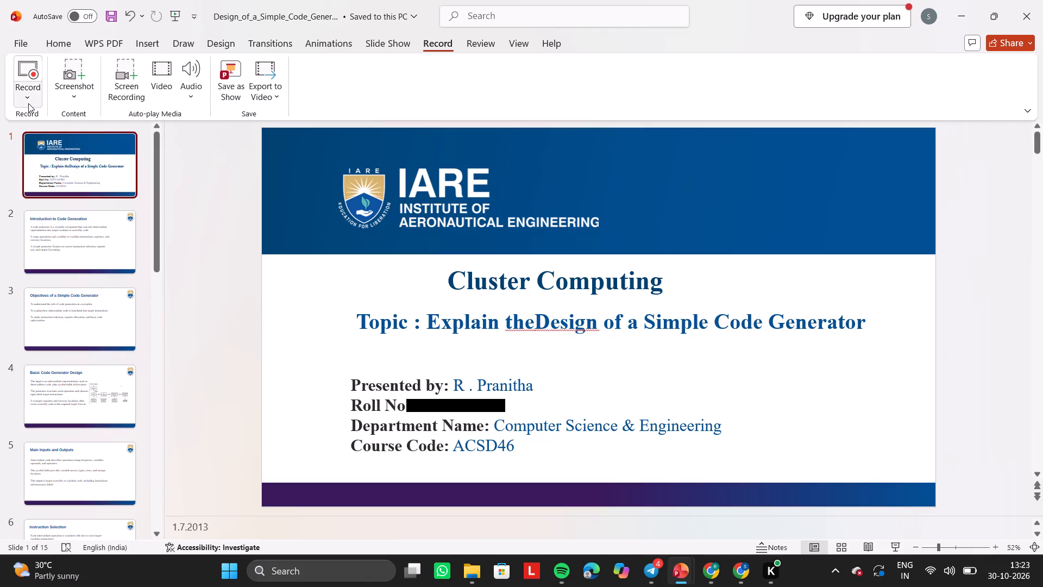
pyautogui.click(28, 103)
pyautogui.click(74, 134)
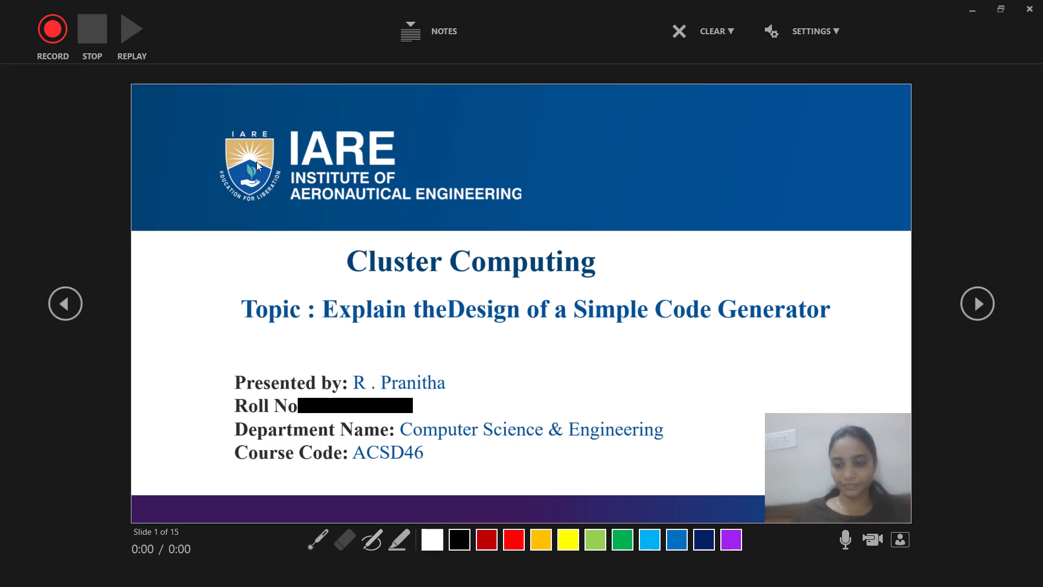
# Start the recording on the title slide, narrate it on camera and advance to the Introduction to Code Generation slide.
pyautogui.click(52, 39)
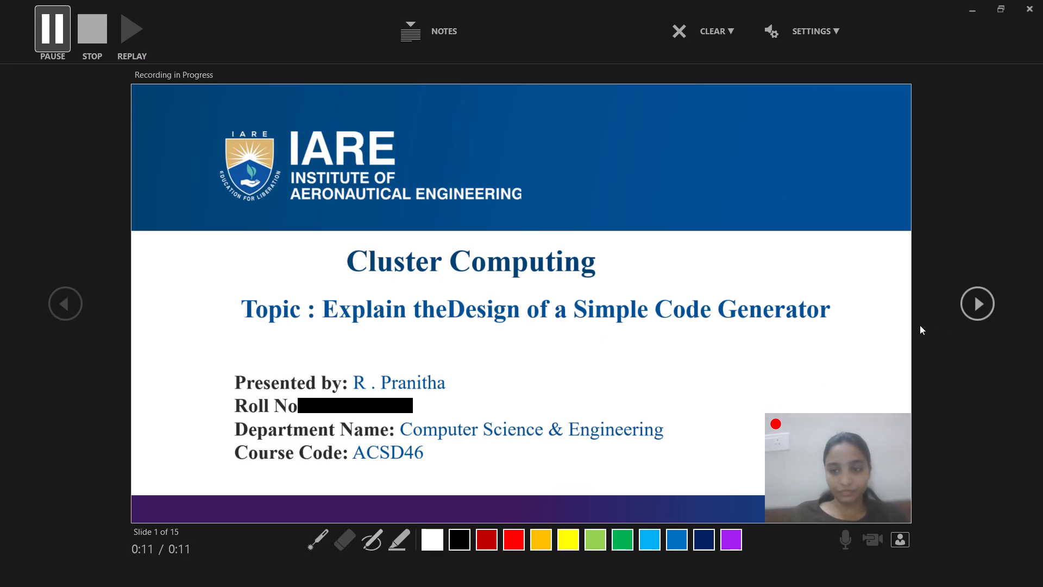
pyautogui.click(972, 304)
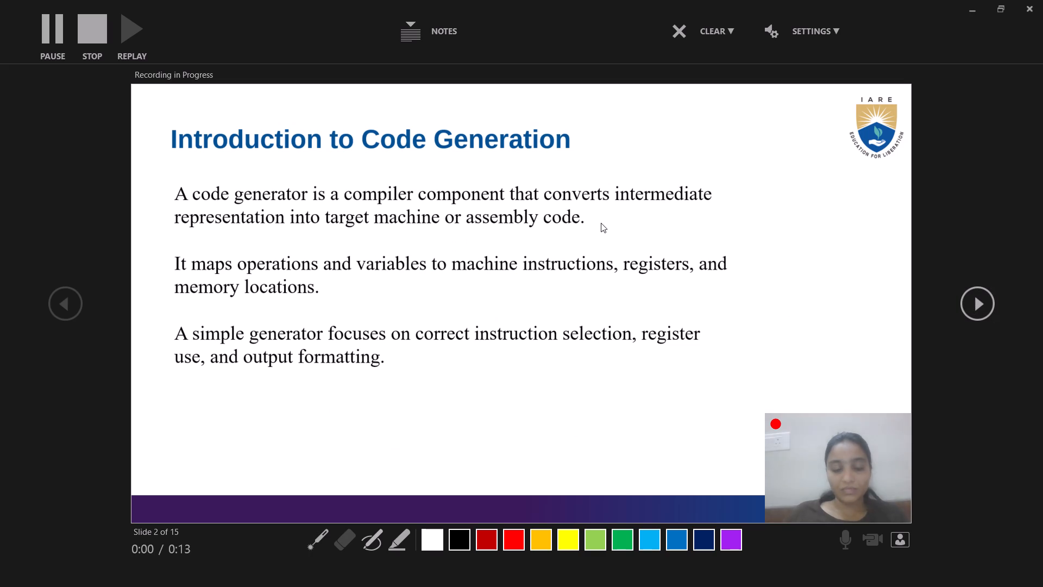
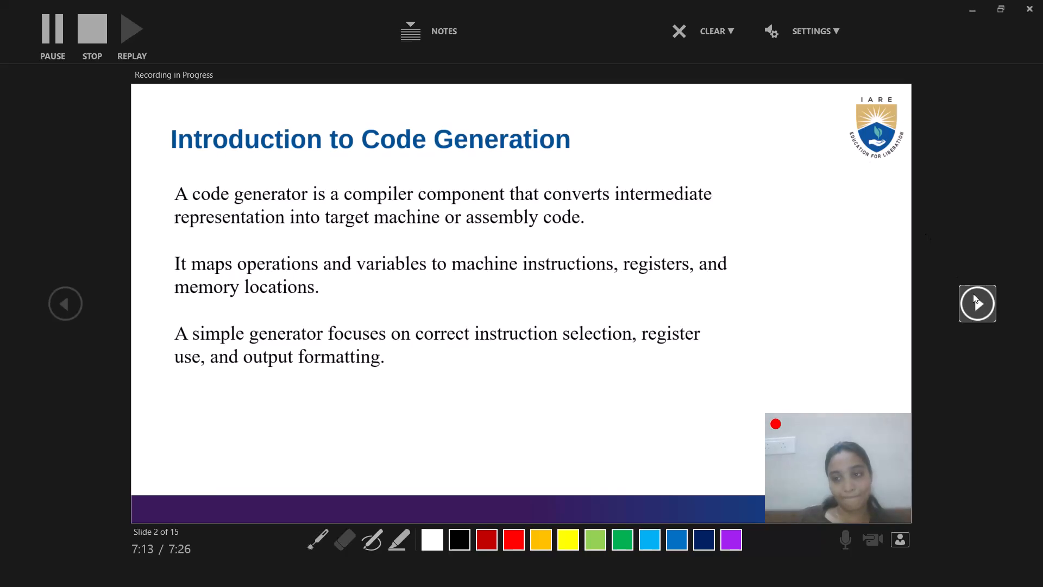
# Continue the on-camera narration from Introduction to Code Generation, slide by slide, until slide 8, A Simple Code Generation Algorithm.
pyautogui.click(990, 317)
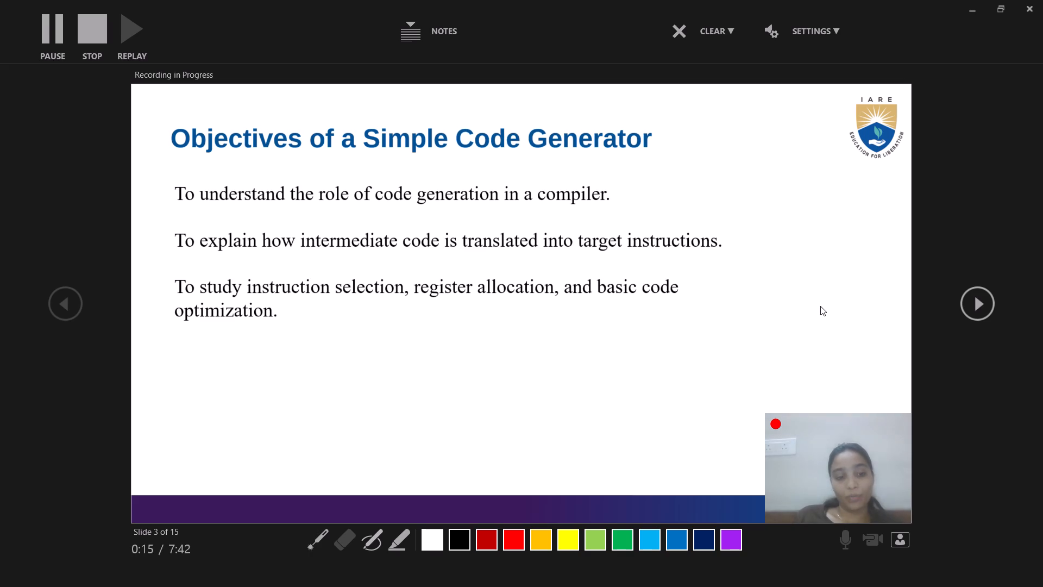
pyautogui.click(982, 307)
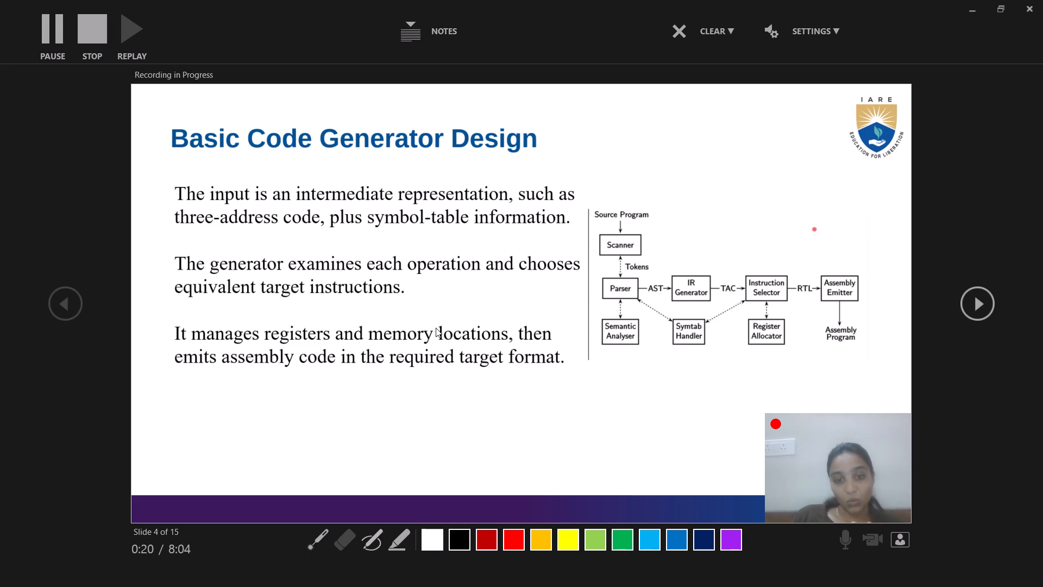
pyautogui.click(963, 304)
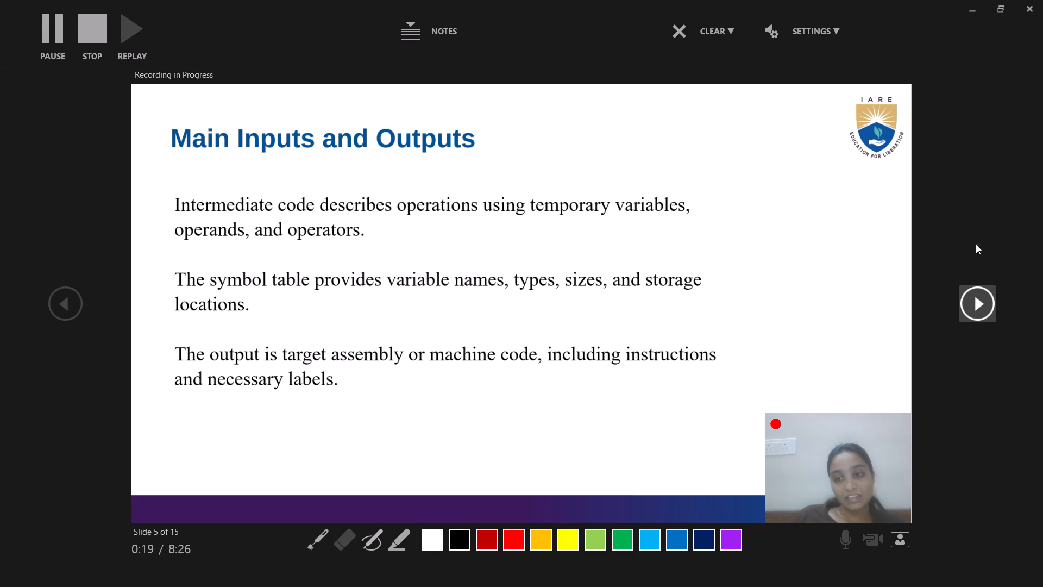
pyautogui.click(979, 313)
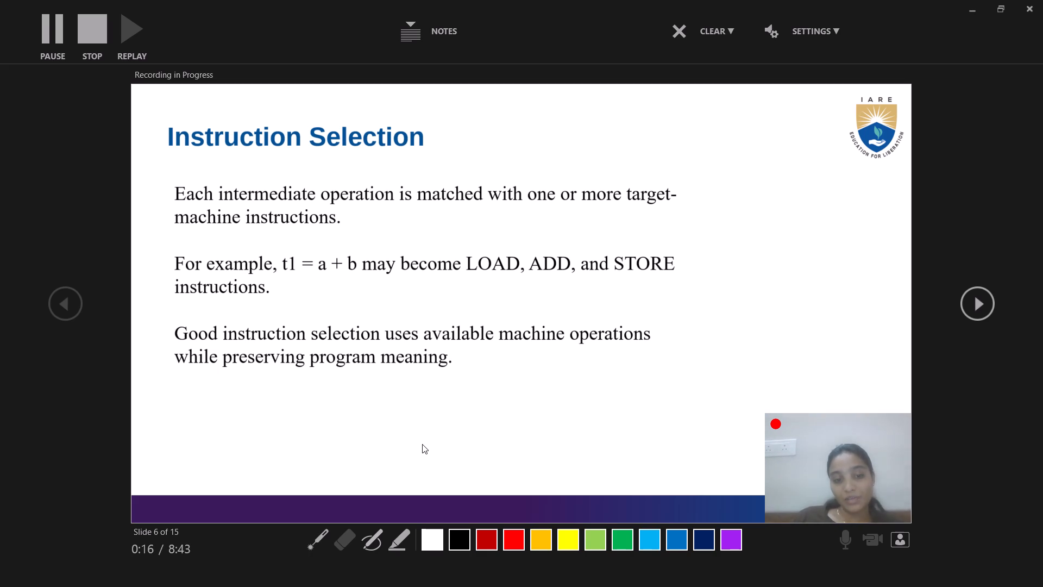
pyautogui.click(974, 314)
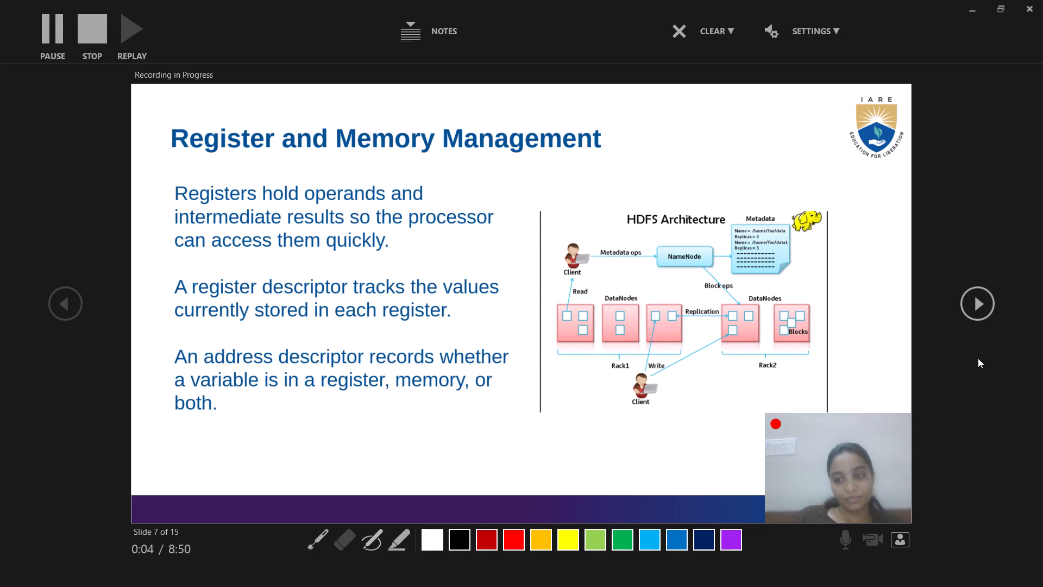
pyautogui.click(982, 310)
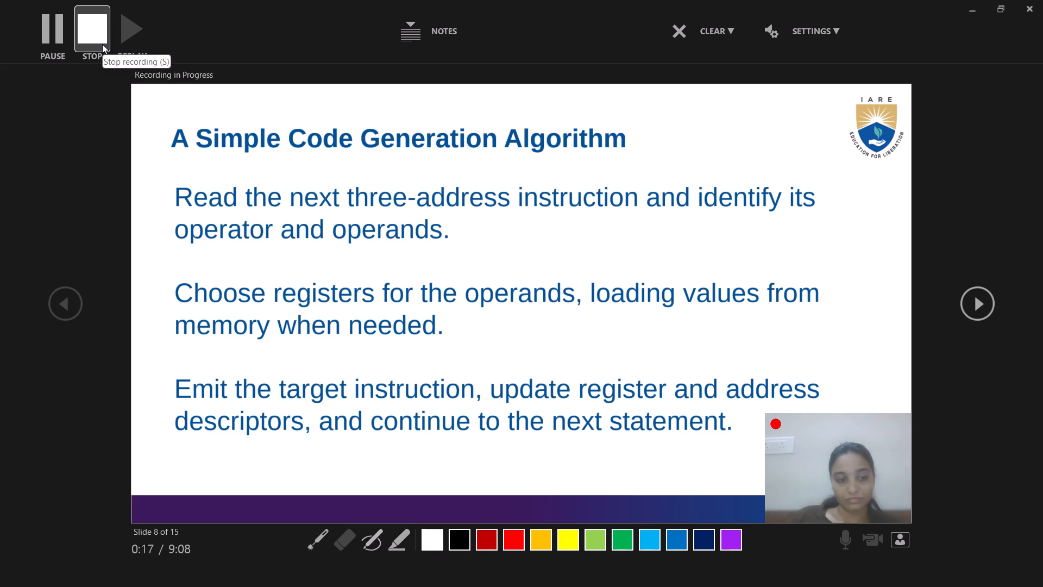
# Pause the recording on slide 8 and exit the recording view to return to slide editing.
pyautogui.click(59, 48)
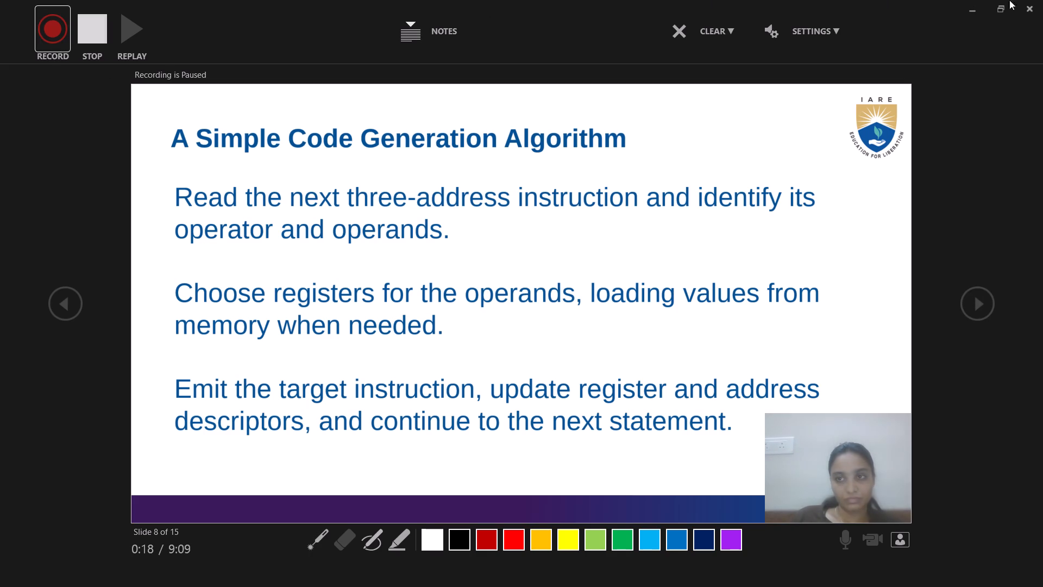
pyautogui.click(1026, 5)
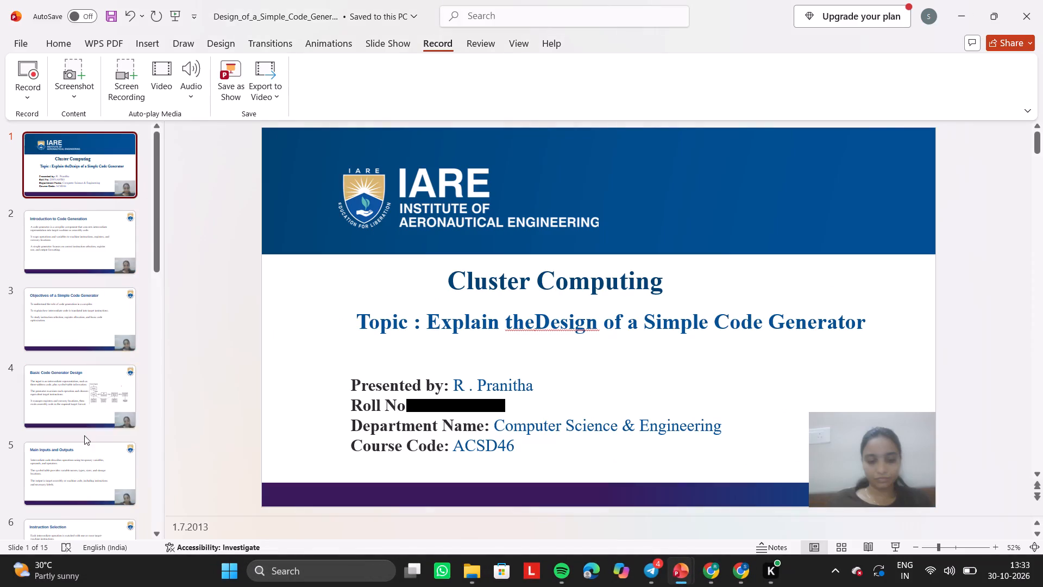
# Check slides 12 and 9, then set slide 7's Register and Memory Management body text to black Times New Roman.
pyautogui.scroll(-10, 84, 435)
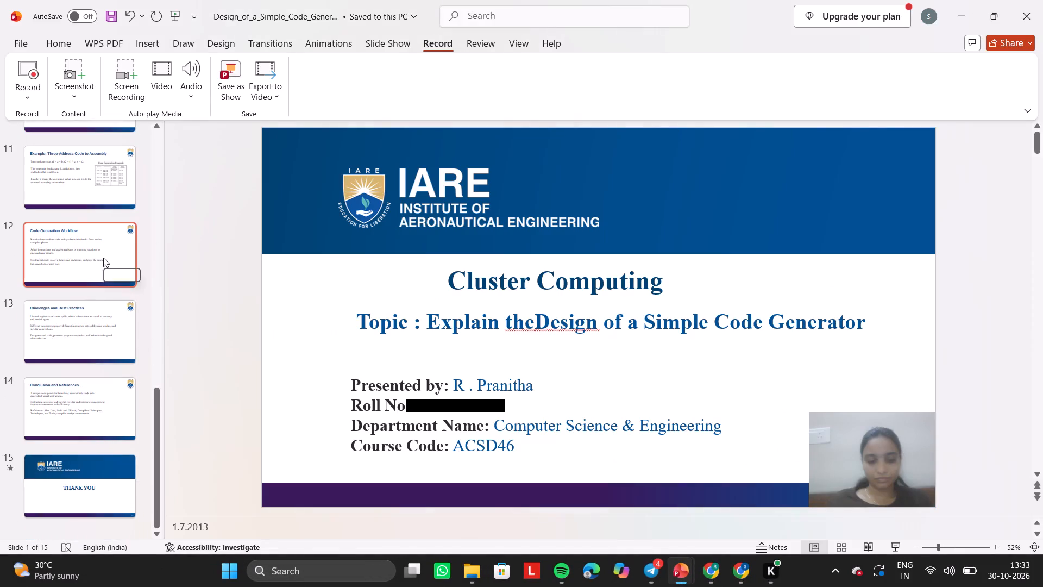
pyautogui.click(103, 258)
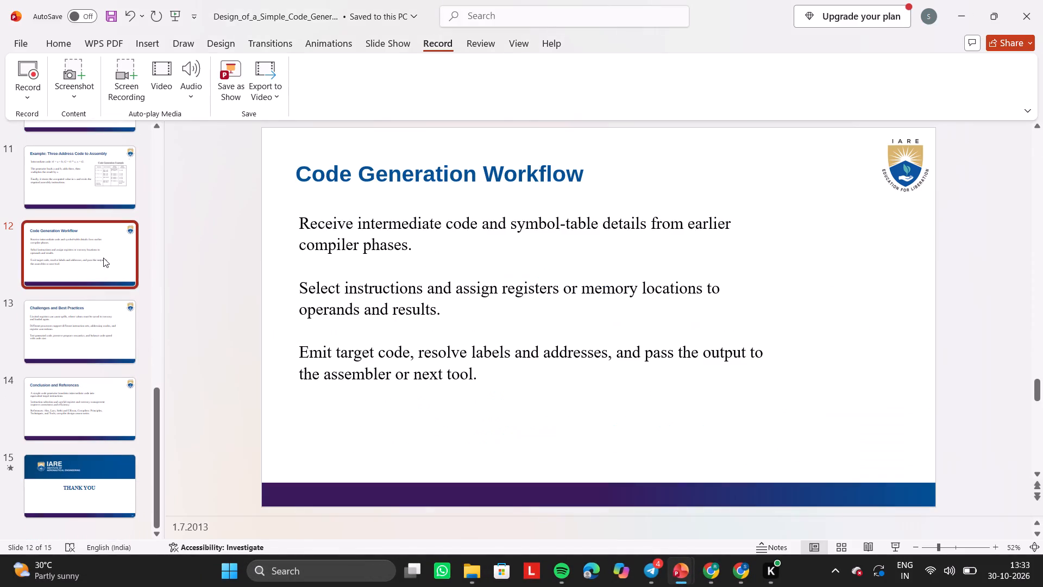
pyautogui.scroll(2, 94, 199)
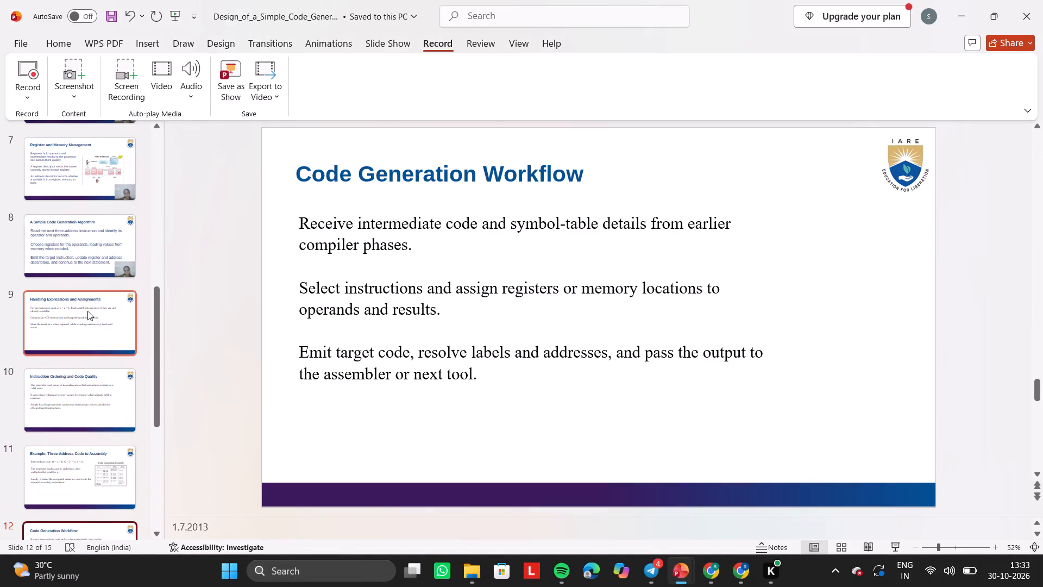
pyautogui.click(87, 311)
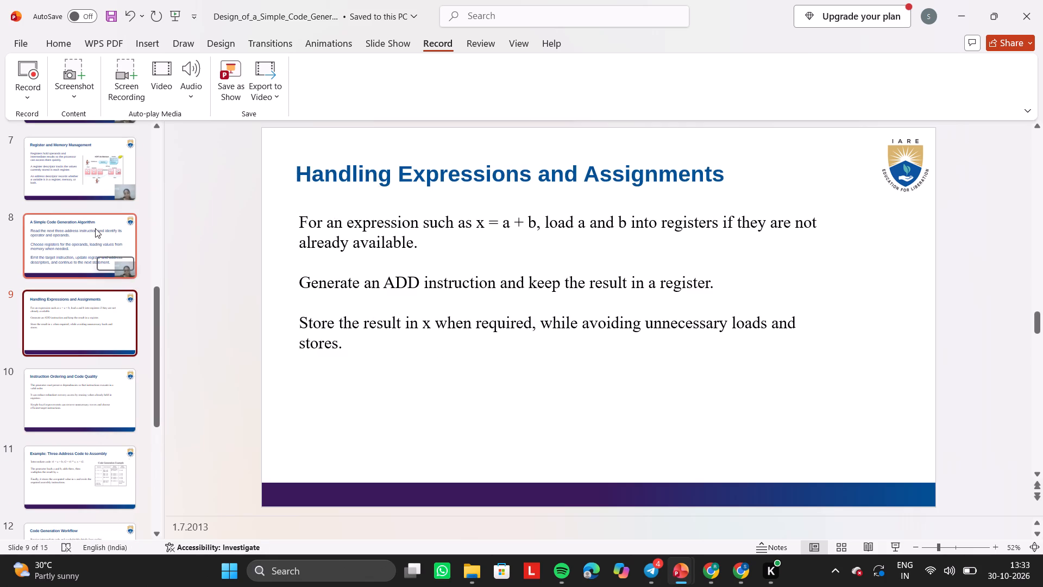
pyautogui.scroll(1, 95, 228)
pyautogui.click(83, 302)
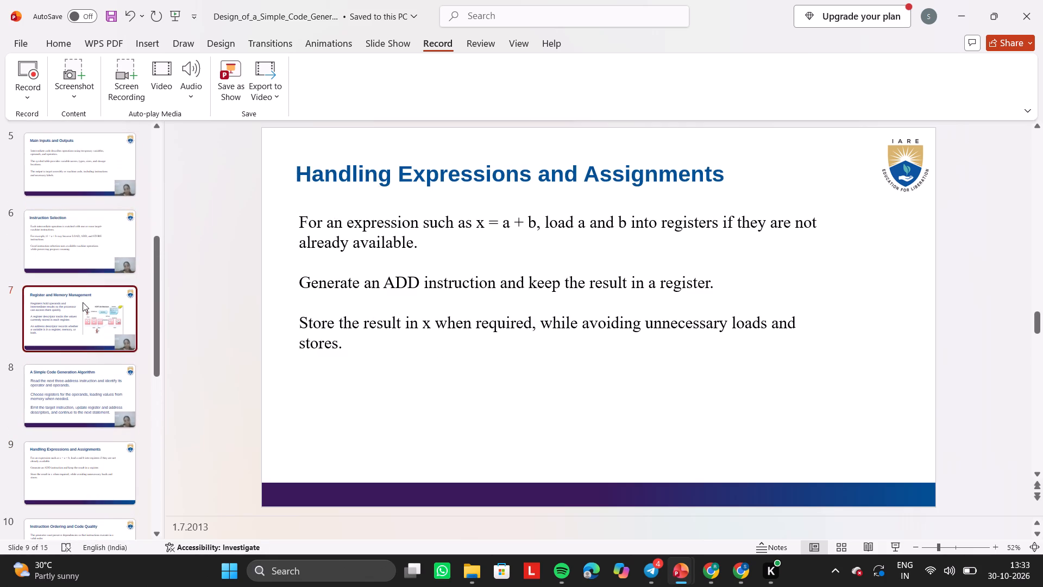
pyautogui.click(347, 271)
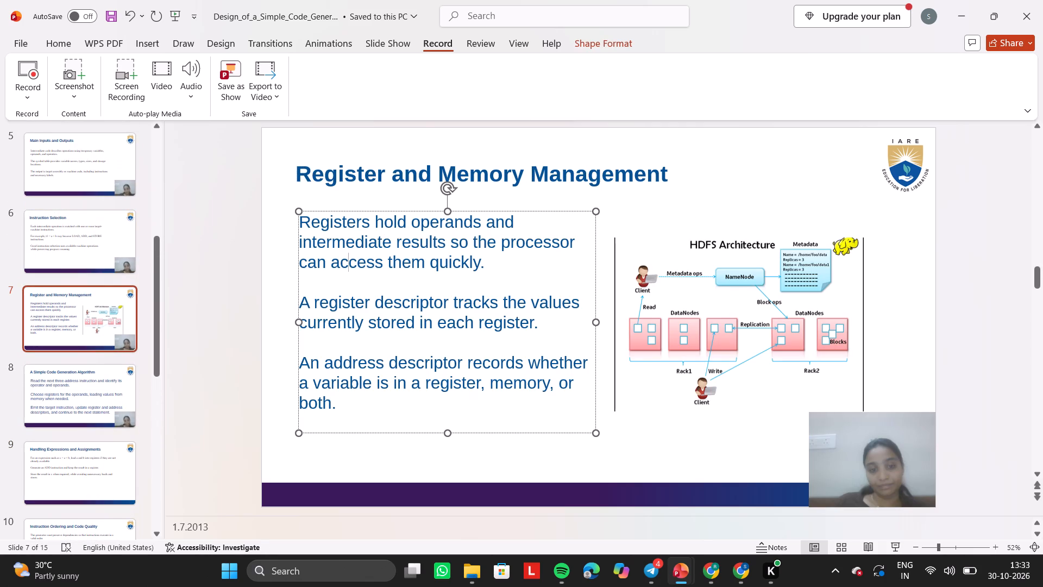
pyautogui.moveTo(337, 400); pyautogui.dragTo(298, 220)
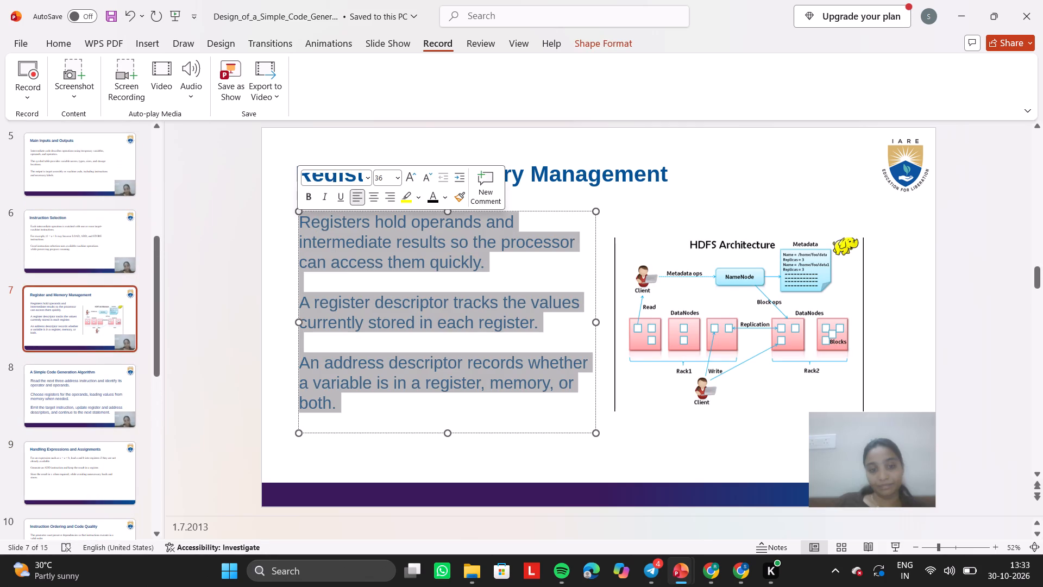
pyautogui.click(349, 177)
pyautogui.write('ti')
pyautogui.press('Return')
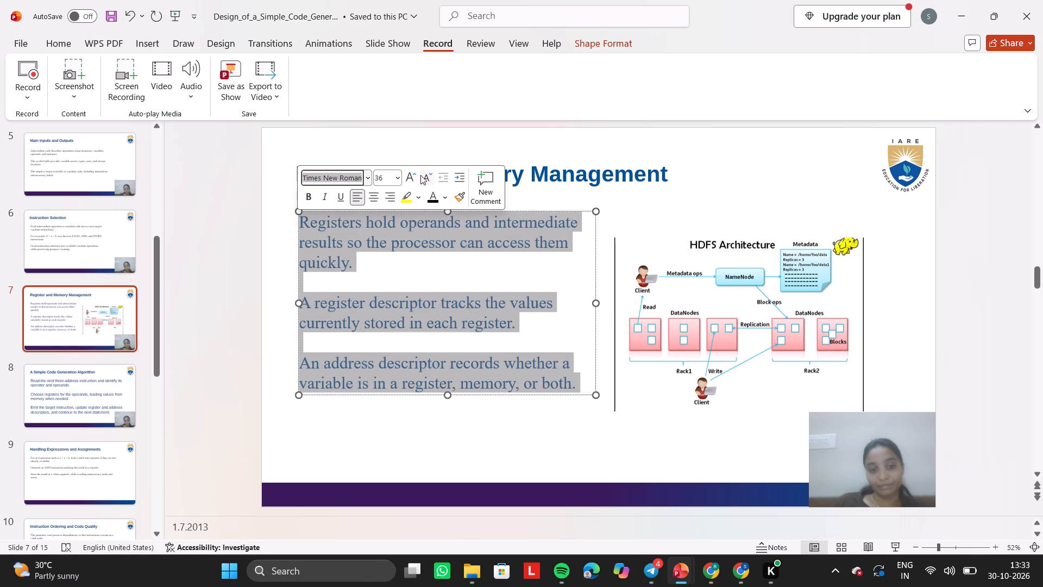
pyautogui.click(430, 204)
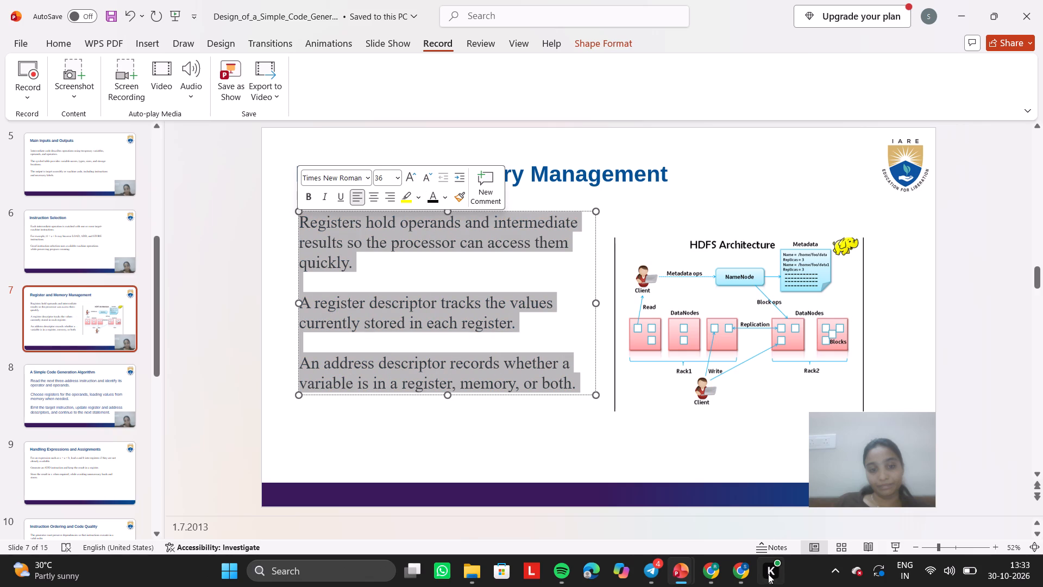